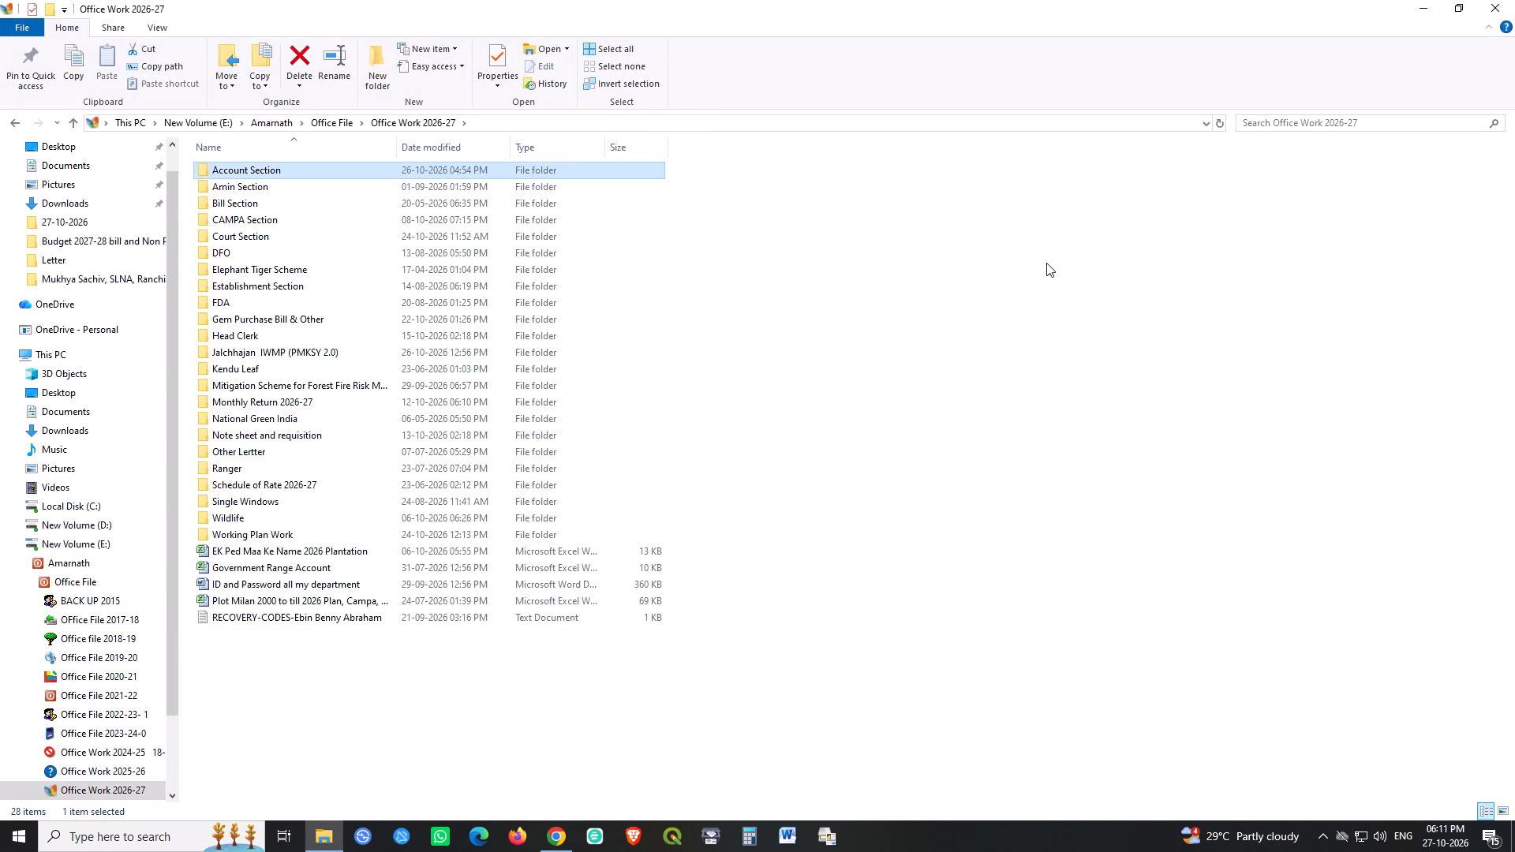
Check the Account Section folder of Office Work 2026-27 for a folder whose name starts with N.
{"action": "key", "text": "Return"}
{"action": "key", "text": "n"}
{"action": "left_click", "coordinate": [1046, 263]}
{"action": "type", "text": "nnnnnnnnnn"}
{"action": "key", "text": "BackSpace"}
{"action": "key", "text": "BackSpace"}
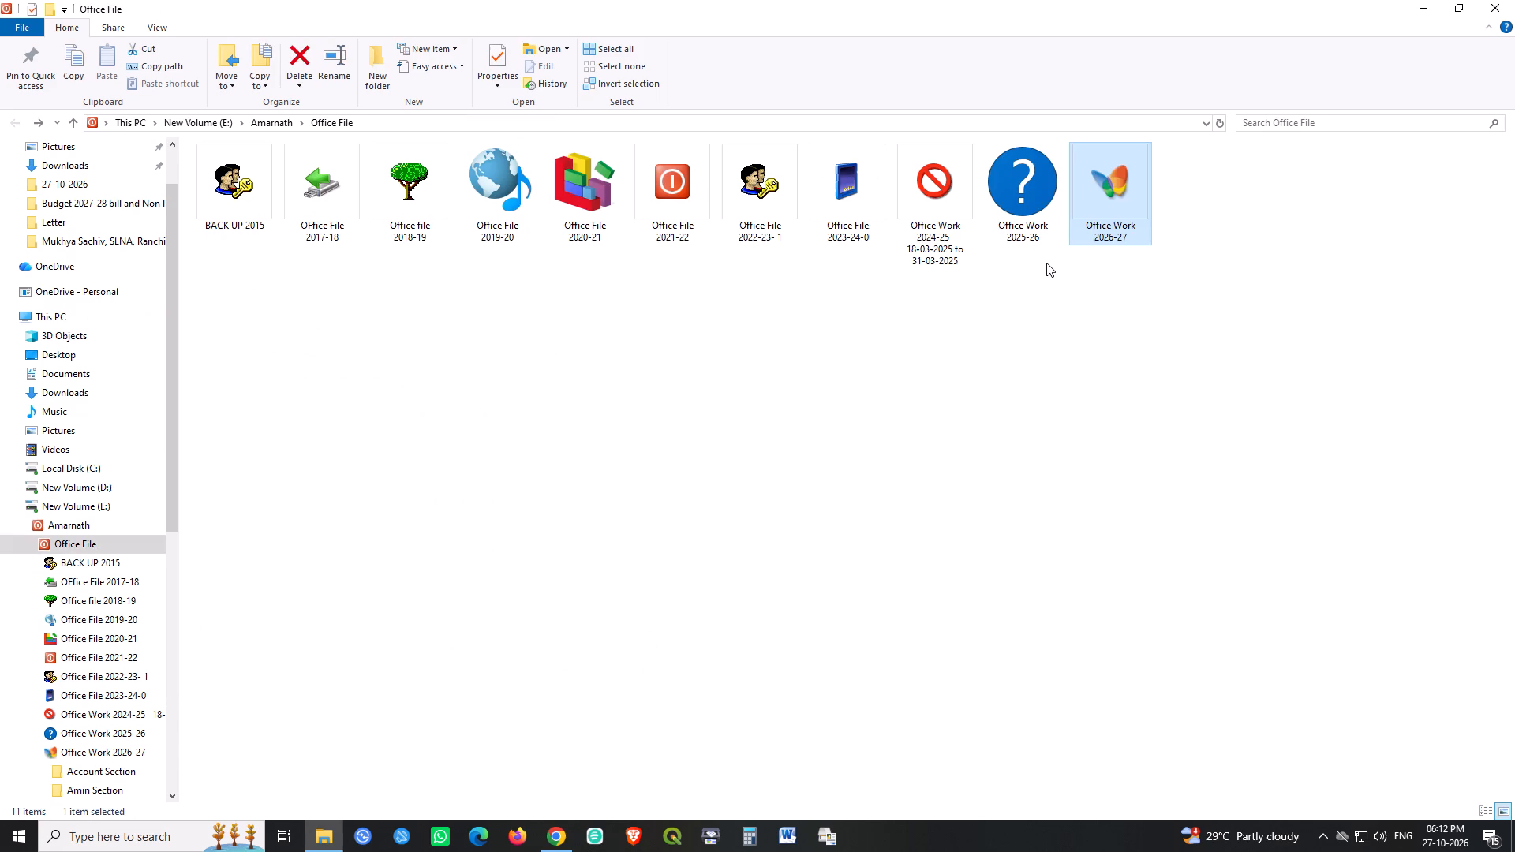
Copy the Nabard folder from Office Work 2025-26's Account Section into Office Work 2026-27's Account Section.
{"action": "key", "text": "Left"}
{"action": "key", "text": "Return"}
{"action": "key", "text": "Down"}
{"action": "key", "text": "Up"}
{"action": "key", "text": "Return"}
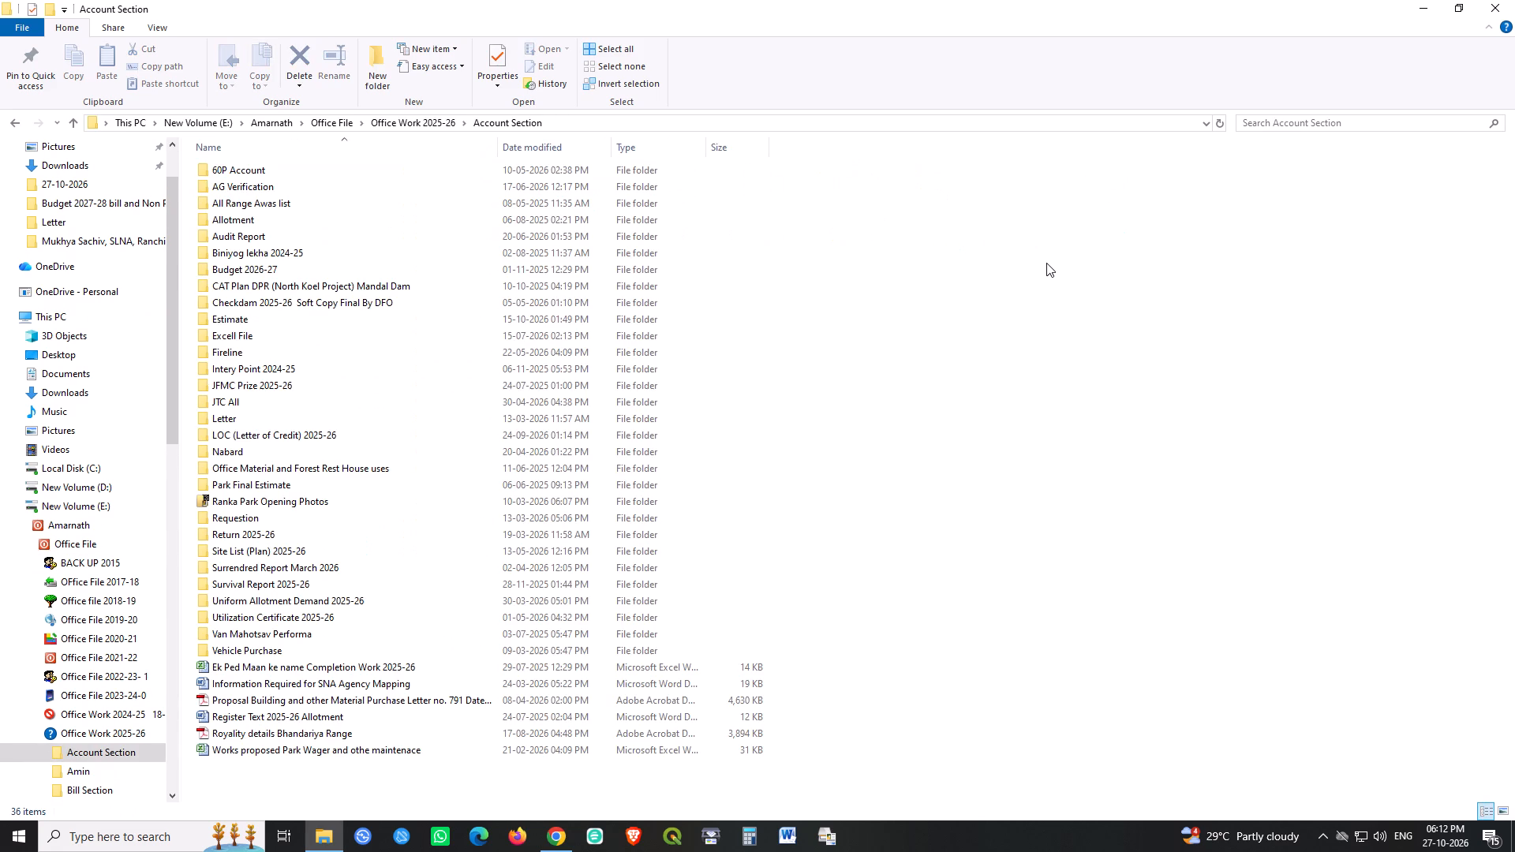
{"action": "key", "text": "n"}
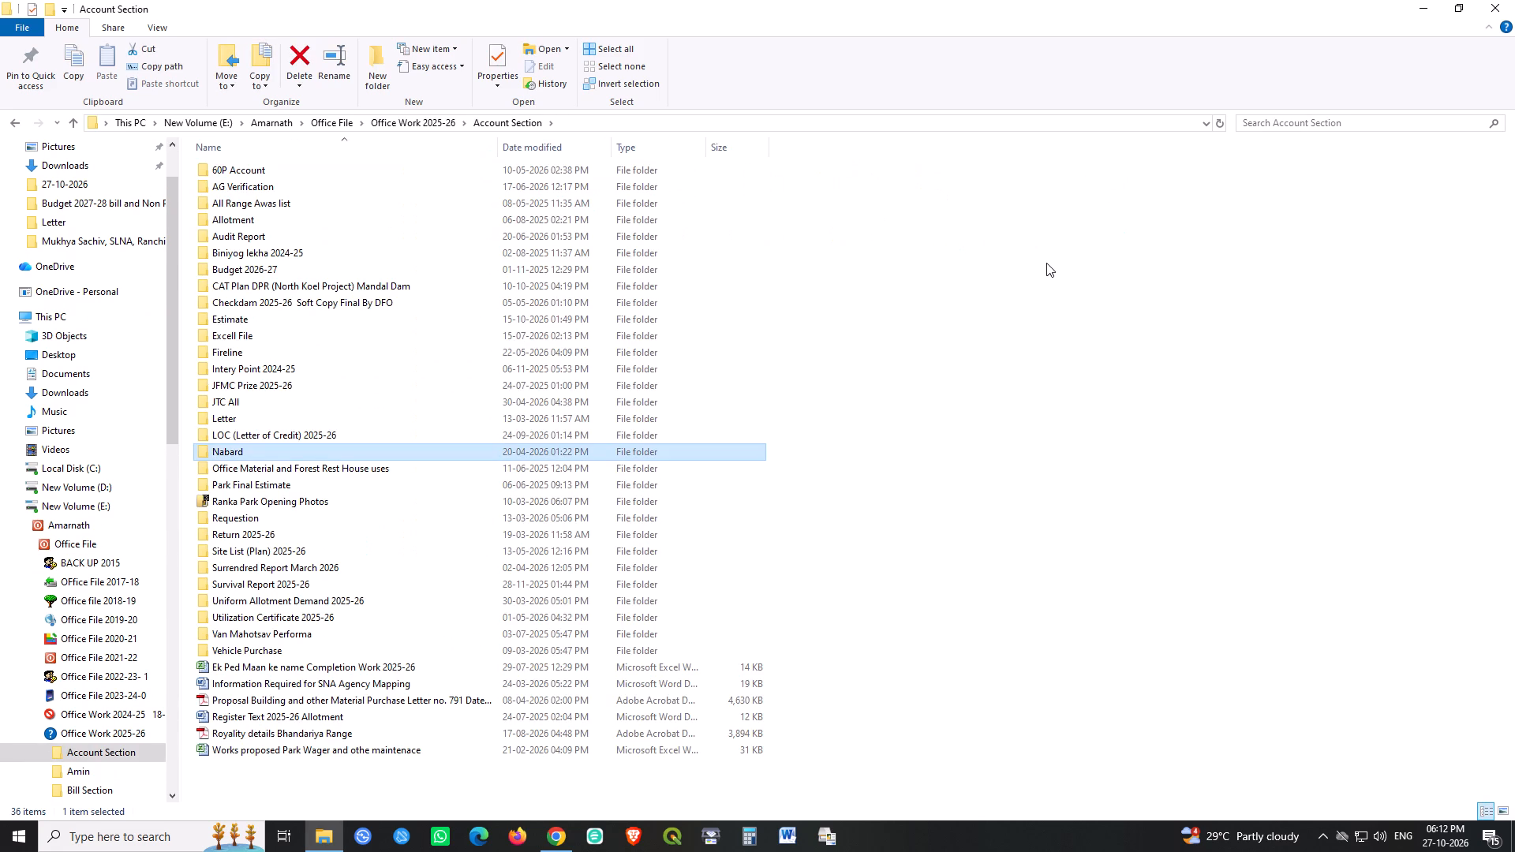
{"action": "key", "text": "ctrl+c"}
{"action": "key", "text": "BackSpace"}
{"action": "key", "text": "BackSpace"}
{"action": "key", "text": "Right"}
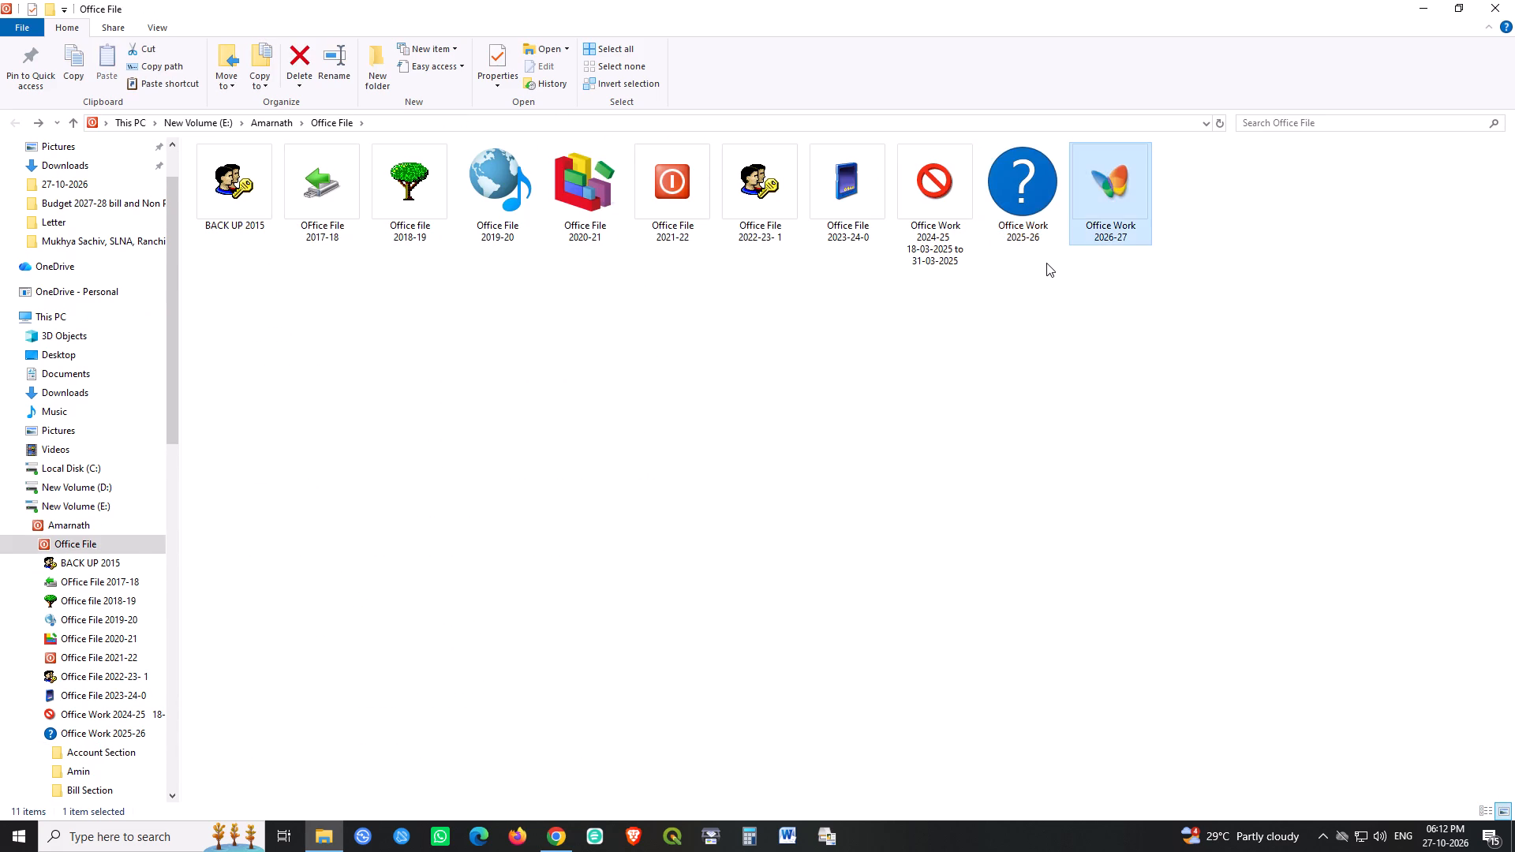
{"action": "key", "text": "Return"}
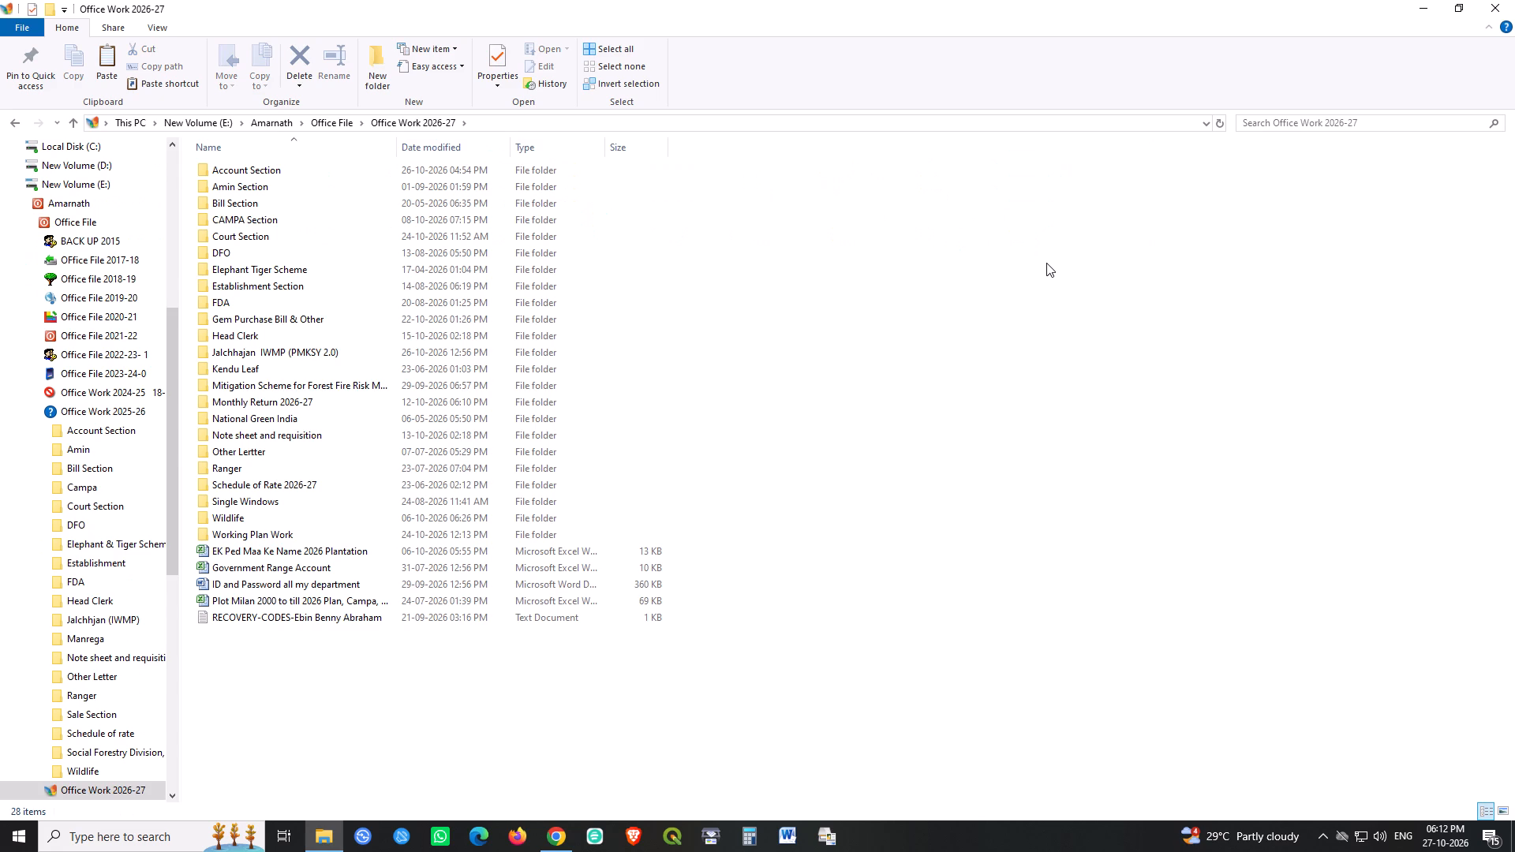
{"action": "key", "text": "Down"}
{"action": "key", "text": "Up"}
{"action": "key", "text": "Return"}
{"action": "key", "text": "ctrl+v"}
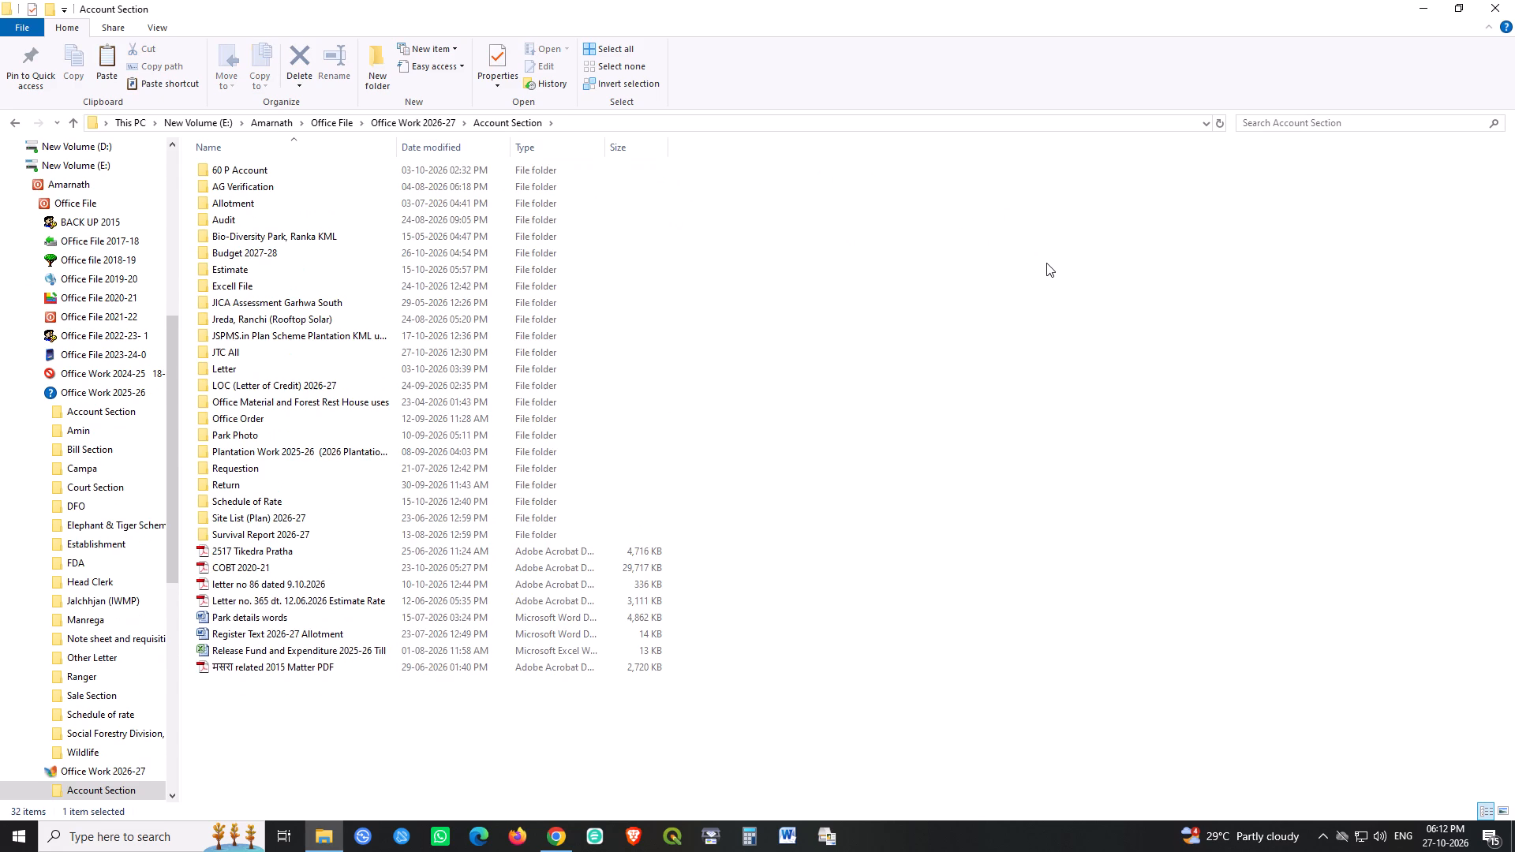
Review the Excel workbook in the copied Nabard folder's July 2025 to September 2025 subfolder and close it without saving.
{"action": "key", "text": "Return"}
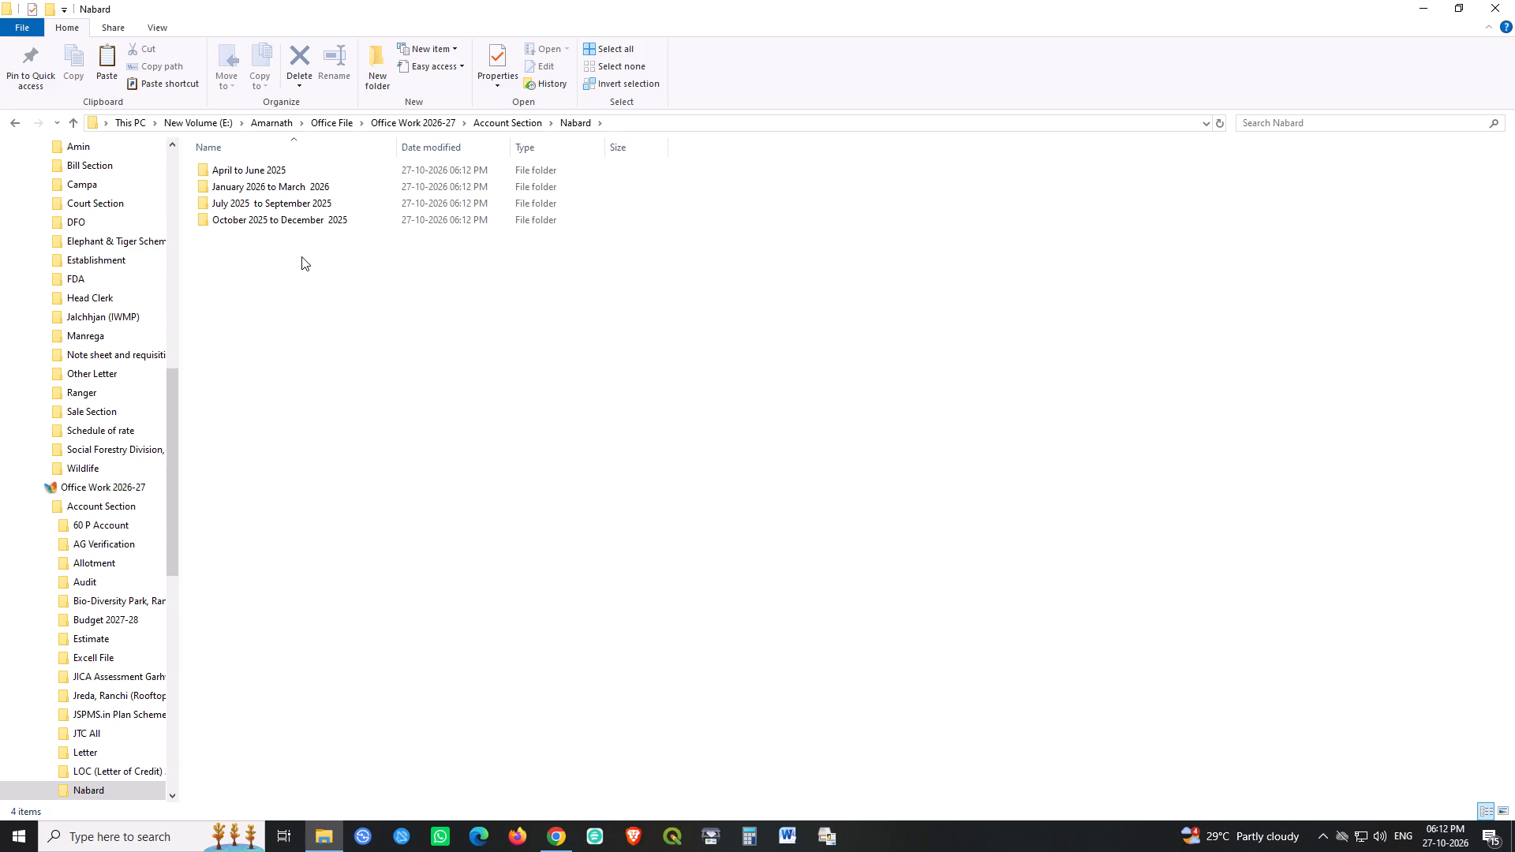
{"action": "left_click", "coordinate": [291, 204]}
{"action": "key", "text": "Return"}
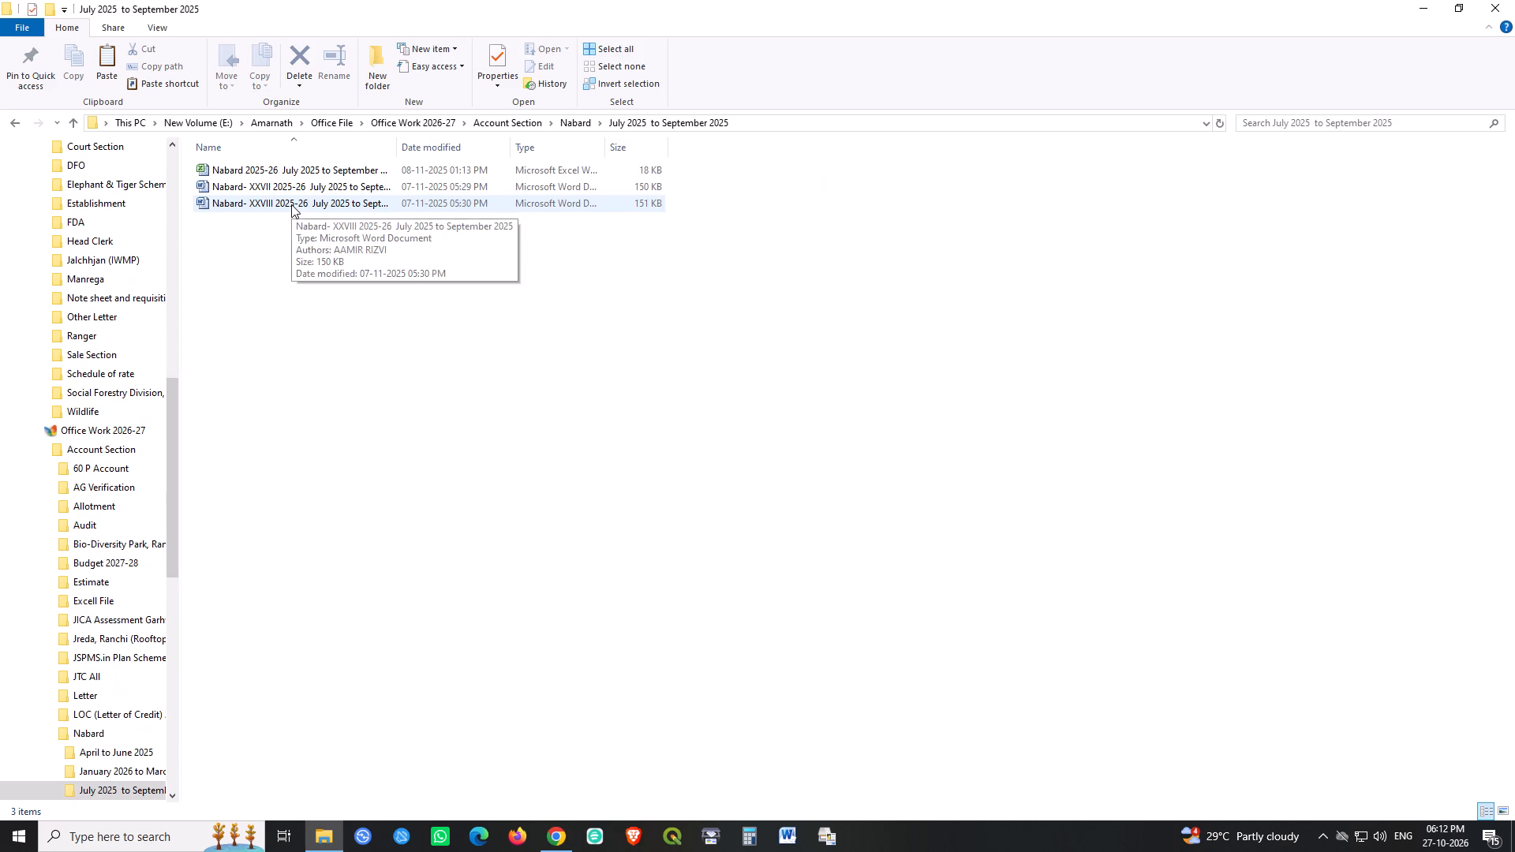
{"action": "double_click", "coordinate": [269, 172]}
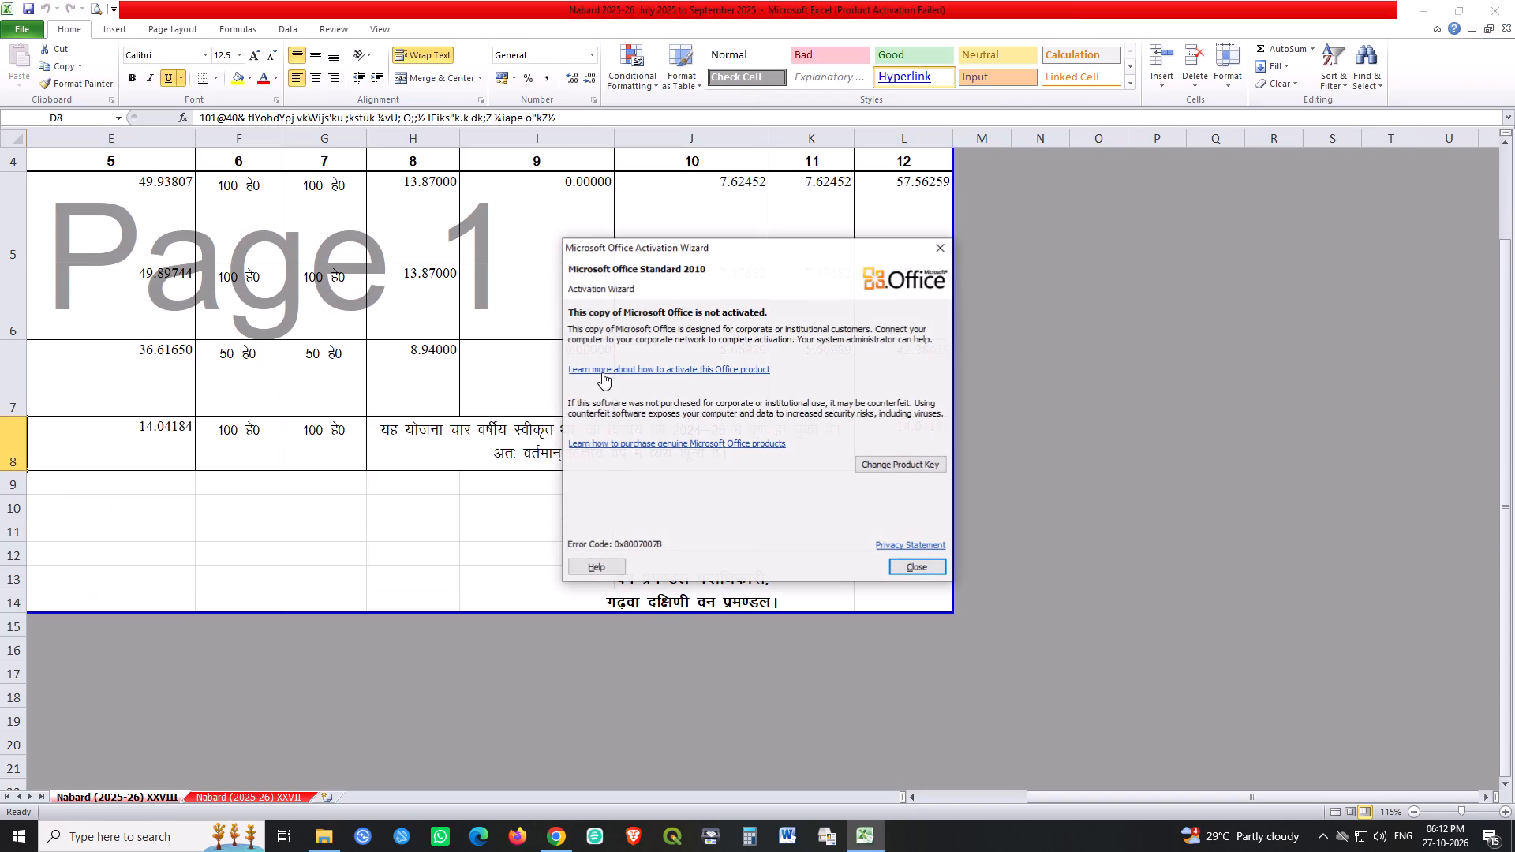
{"action": "left_click", "coordinate": [930, 566]}
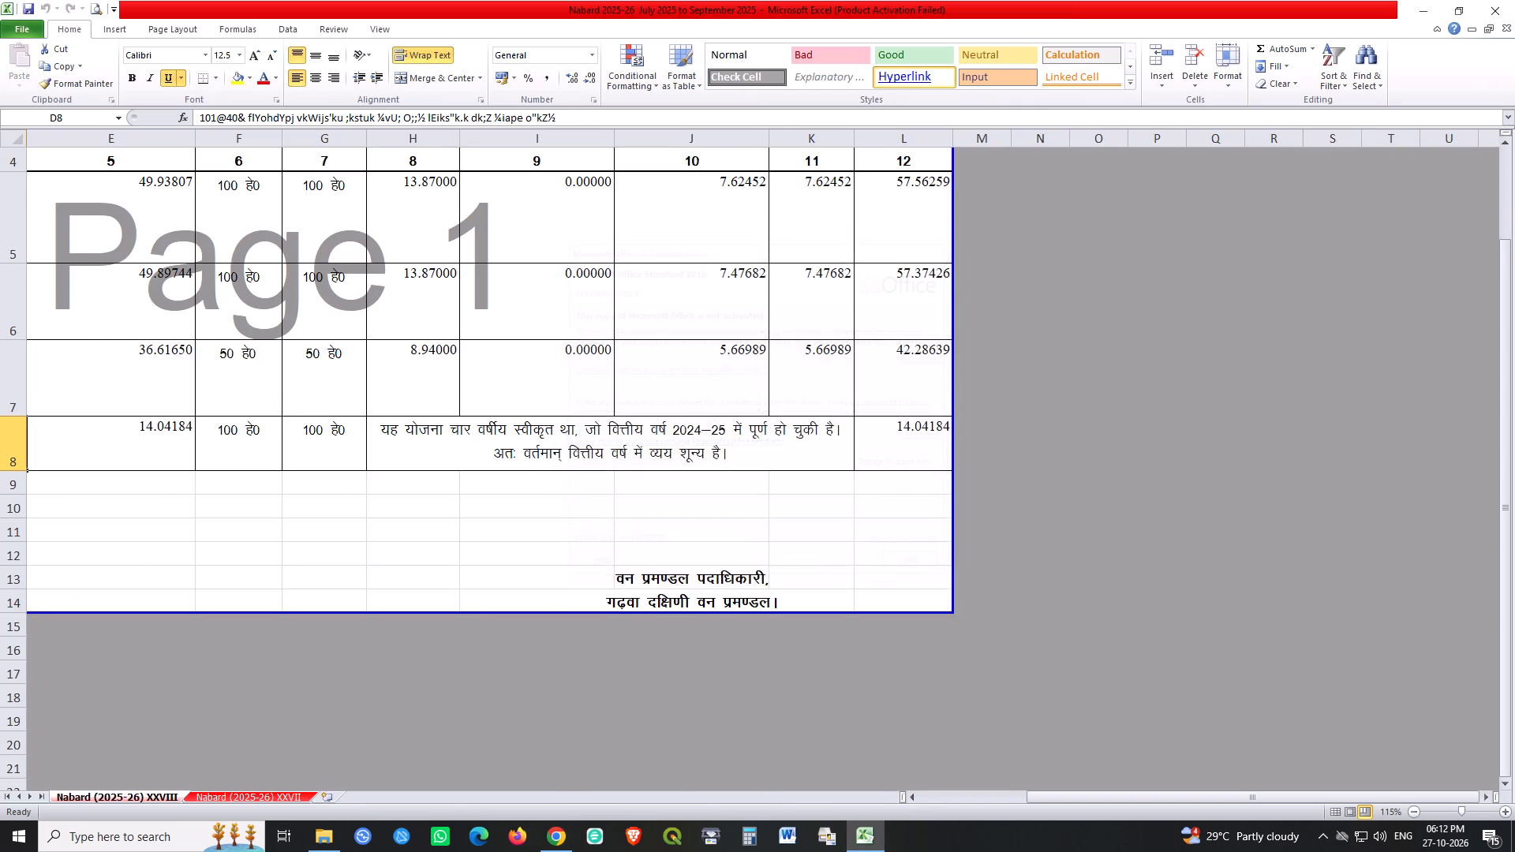
{"action": "scroll", "coordinate": [725, 559], "scroll_direction": "up", "scroll_amount": 5}
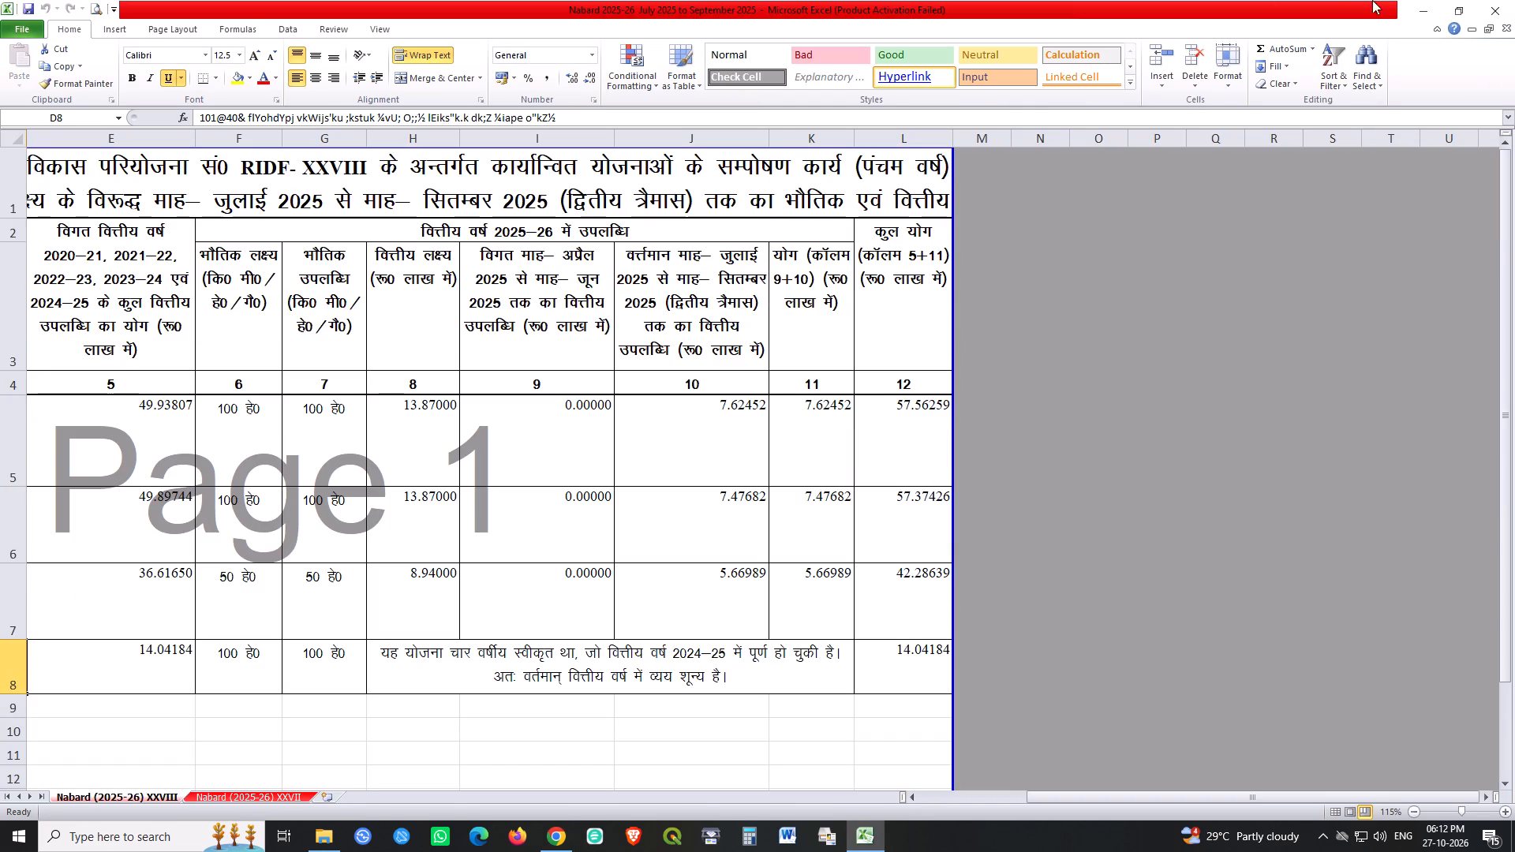
{"action": "left_click", "coordinate": [1494, 8]}
{"action": "left_click", "coordinate": [766, 431]}
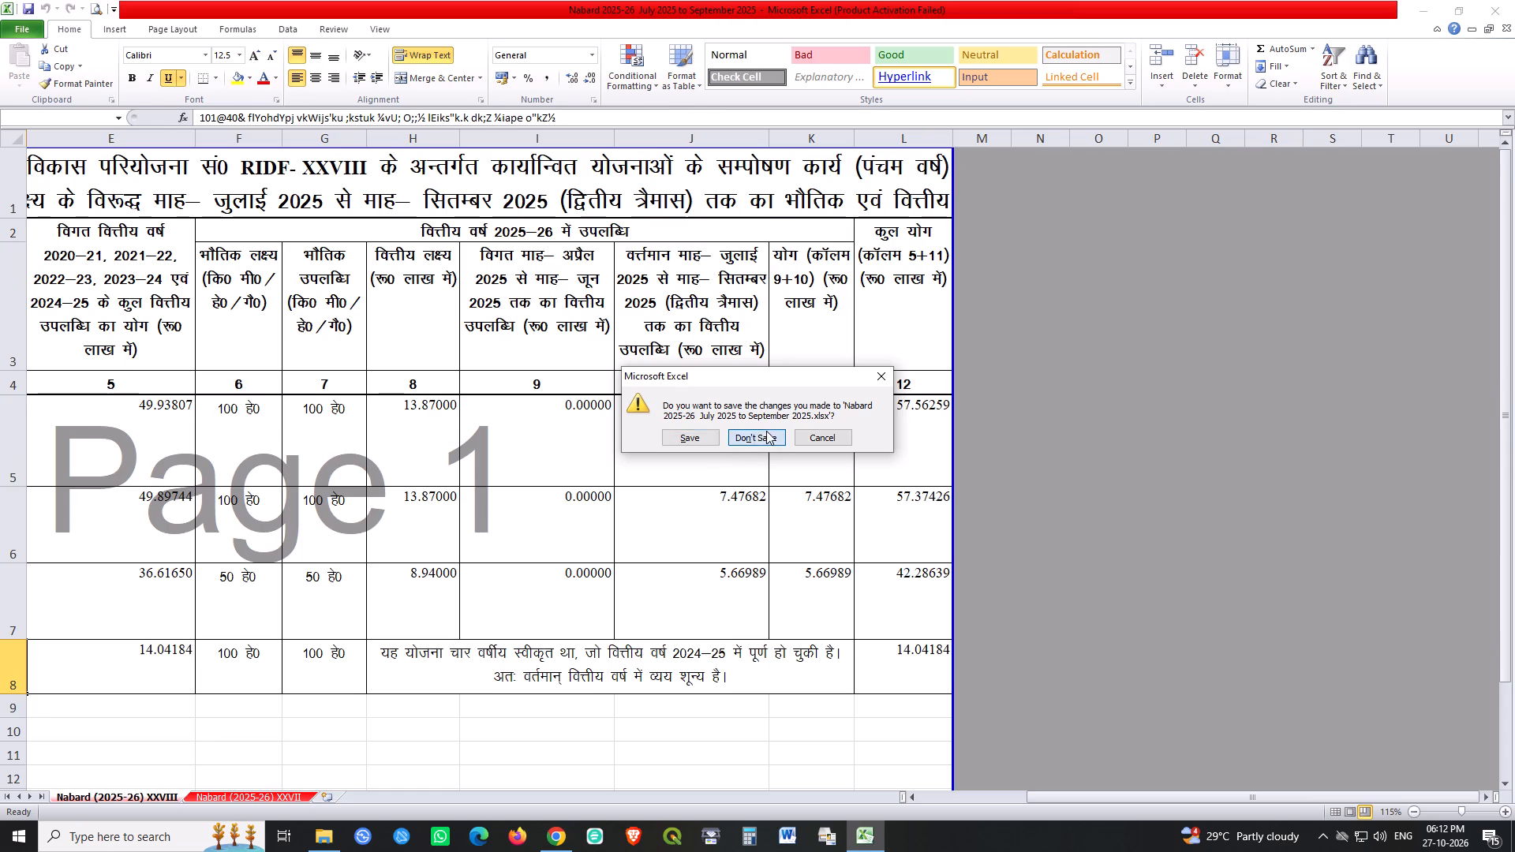
{"action": "left_click", "coordinate": [372, 331]}
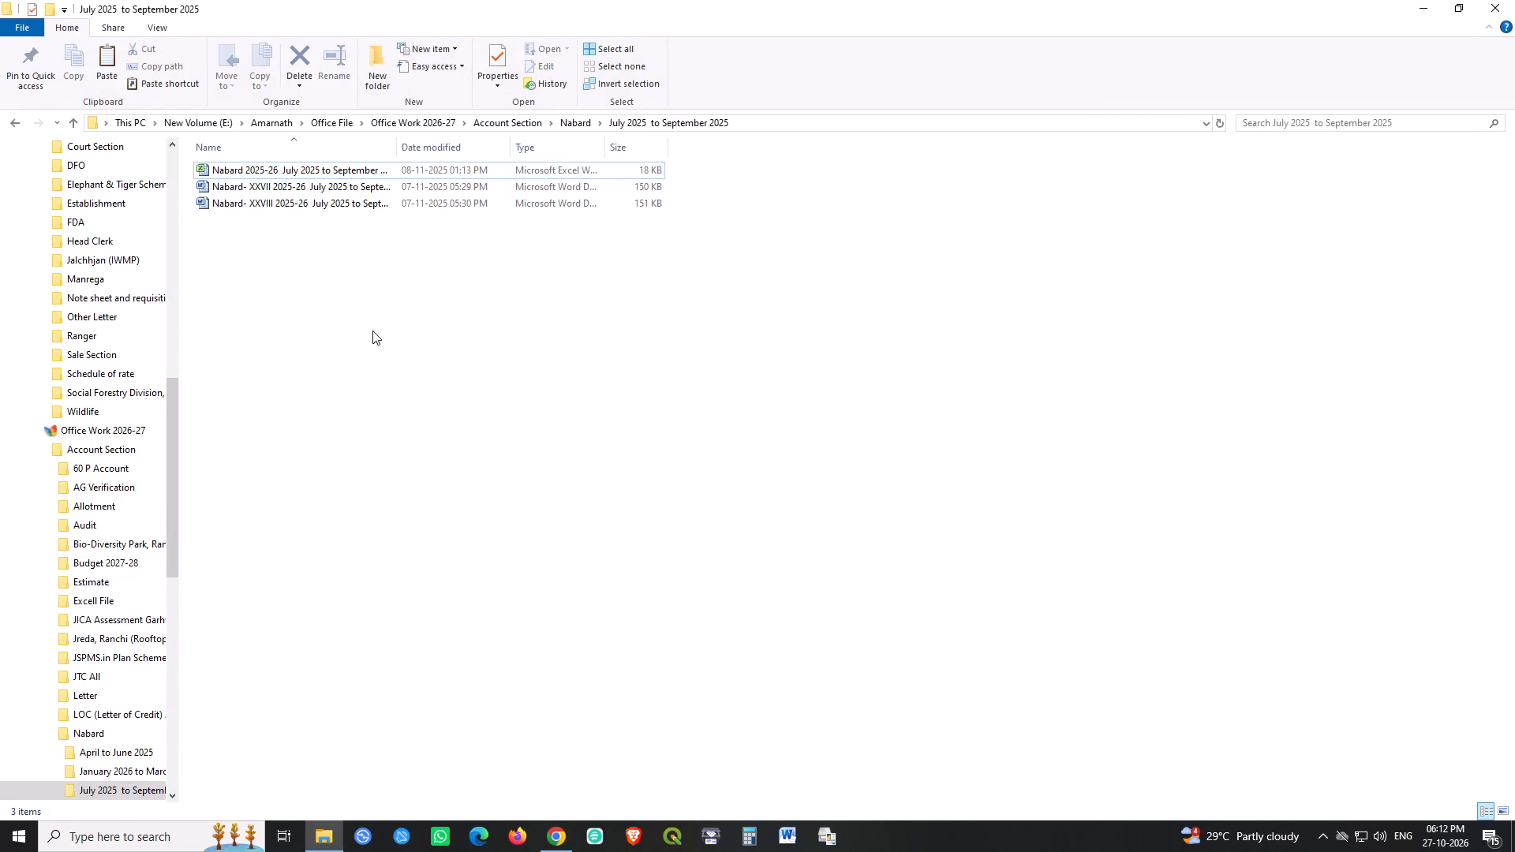
Delete the April to June 2025, January 2026 to March 2026 and October 2025 to December 2025 folders from the copied Nabard folder.
{"action": "key", "text": "BackSpace"}
{"action": "key", "text": "Up"}
{"action": "key", "text": "shift+Up"}
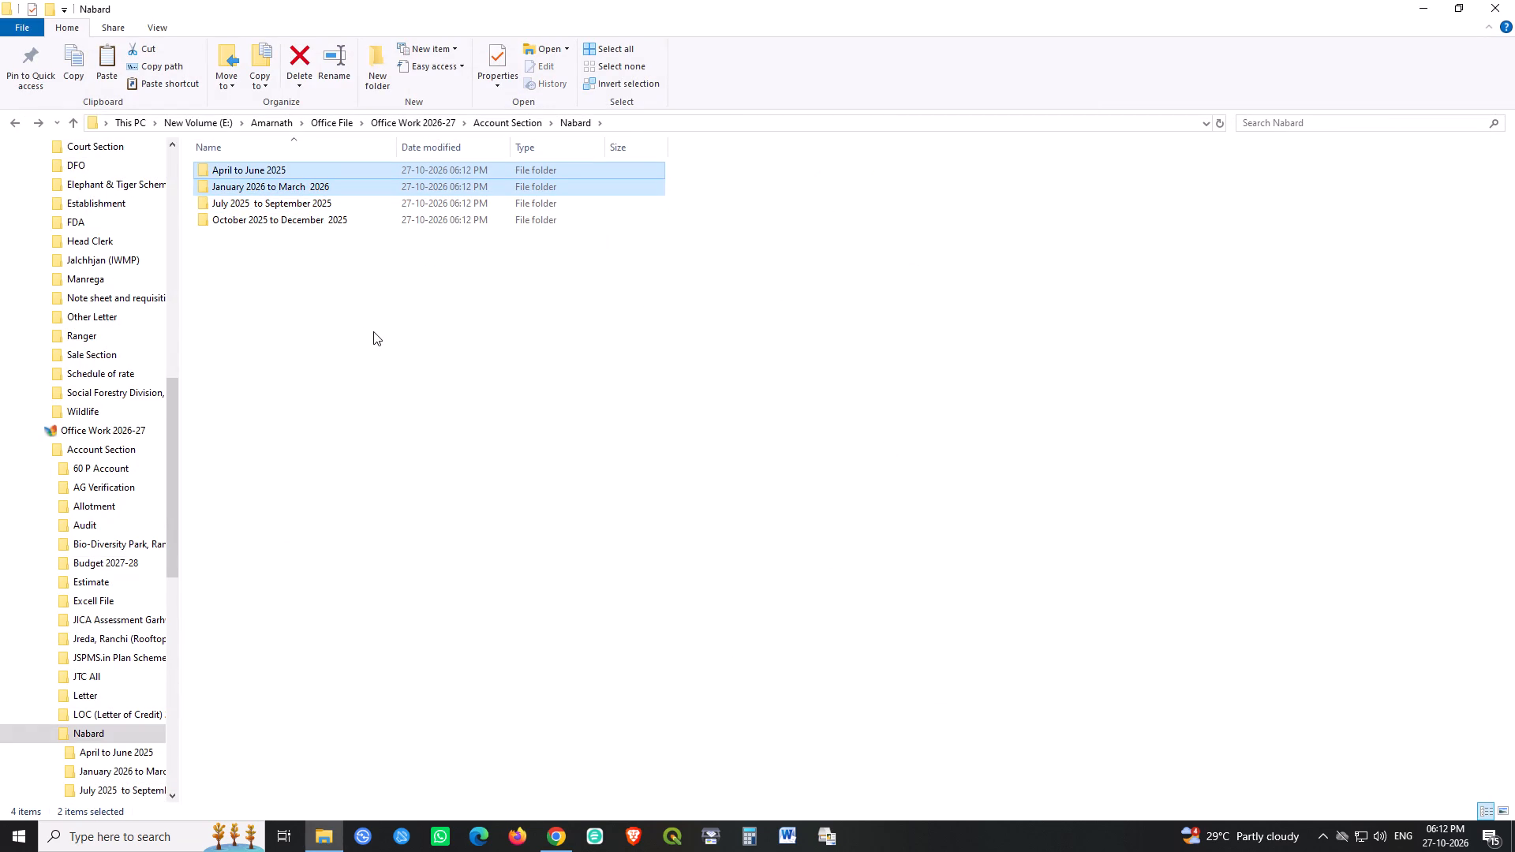
{"action": "key", "text": "Delete"}
{"action": "key", "text": "Down"}
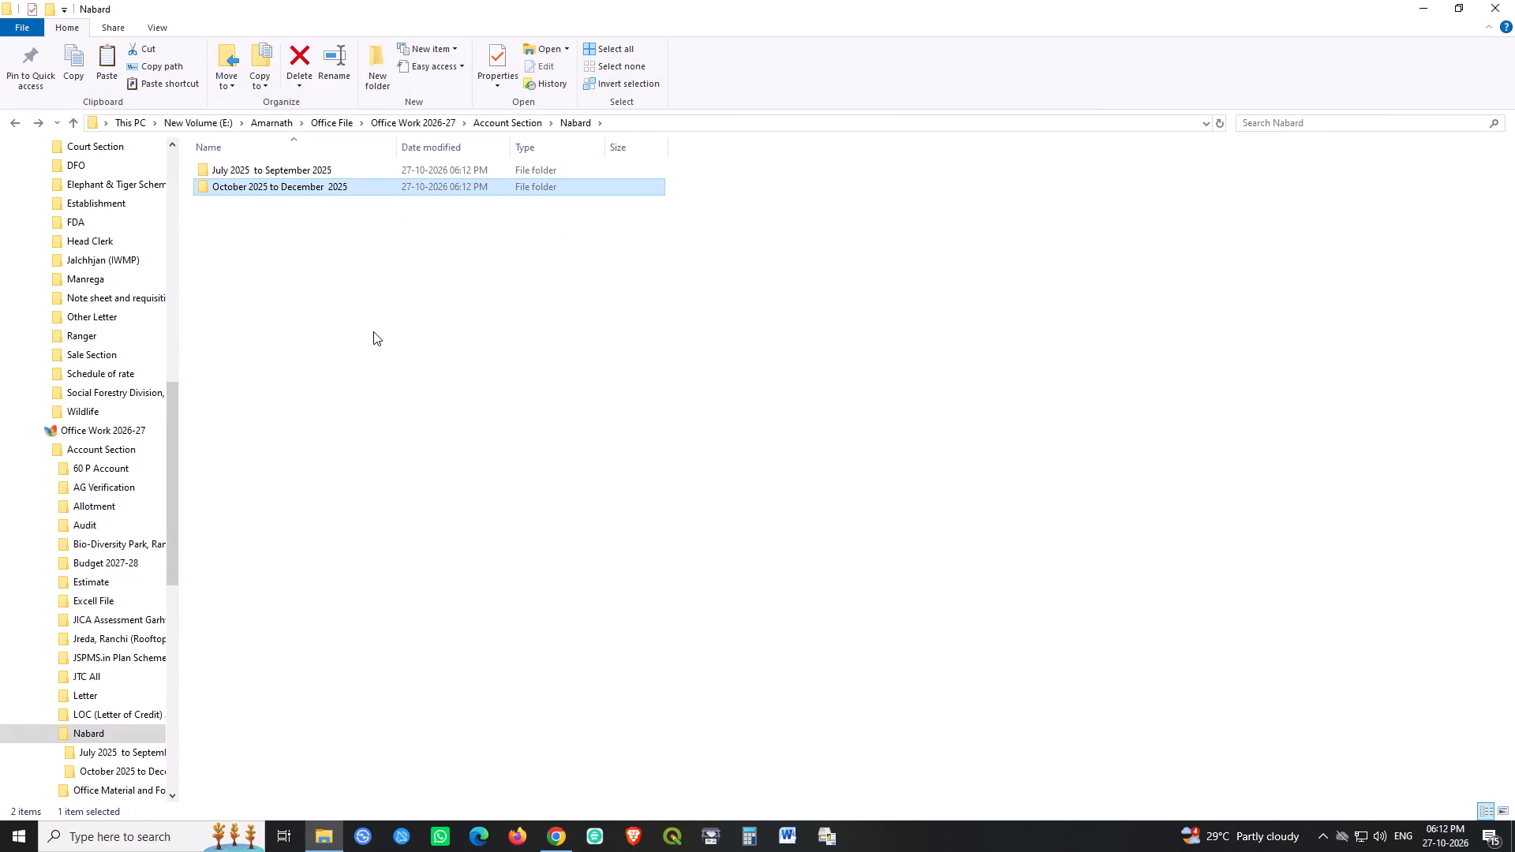
{"action": "key", "text": "Delete"}
Rename the July 2025 to September 2025 folder as April 2026 to September 2026.
{"action": "key", "text": "Down"}
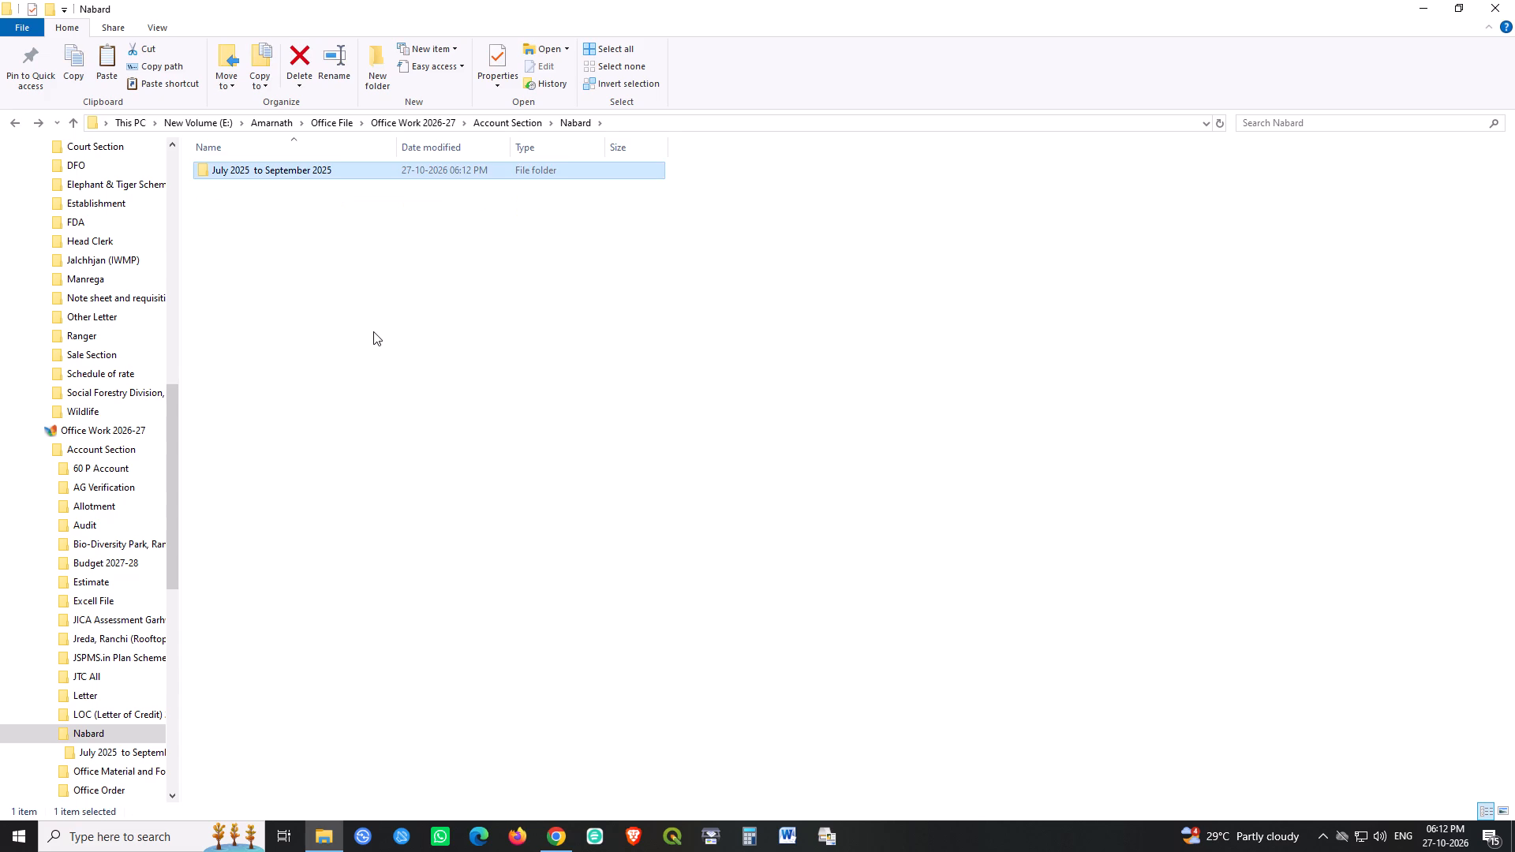
{"action": "key", "text": "F2"}
{"action": "key", "text": "Right"}
{"action": "key", "text": "Left"}
{"action": "key", "text": "Left"}
{"action": "key", "text": "Left"}
{"action": "key", "text": "Left"}
{"action": "key", "text": "Left"}
{"action": "key", "text": "Left"}
{"action": "key", "text": "Left"}
{"action": "key", "text": "Left"}
{"action": "key", "text": "Left"}
{"action": "key", "text": "Left"}
{"action": "key", "text": "Left"}
{"action": "key", "text": "Left"}
{"action": "key", "text": "Left"}
{"action": "key", "text": "Left"}
{"action": "key", "text": "Left"}
{"action": "key", "text": "Left"}
{"action": "key", "text": "Left"}
{"action": "key", "text": "Left"}
{"action": "key", "text": "Left"}
{"action": "key", "text": "Left"}
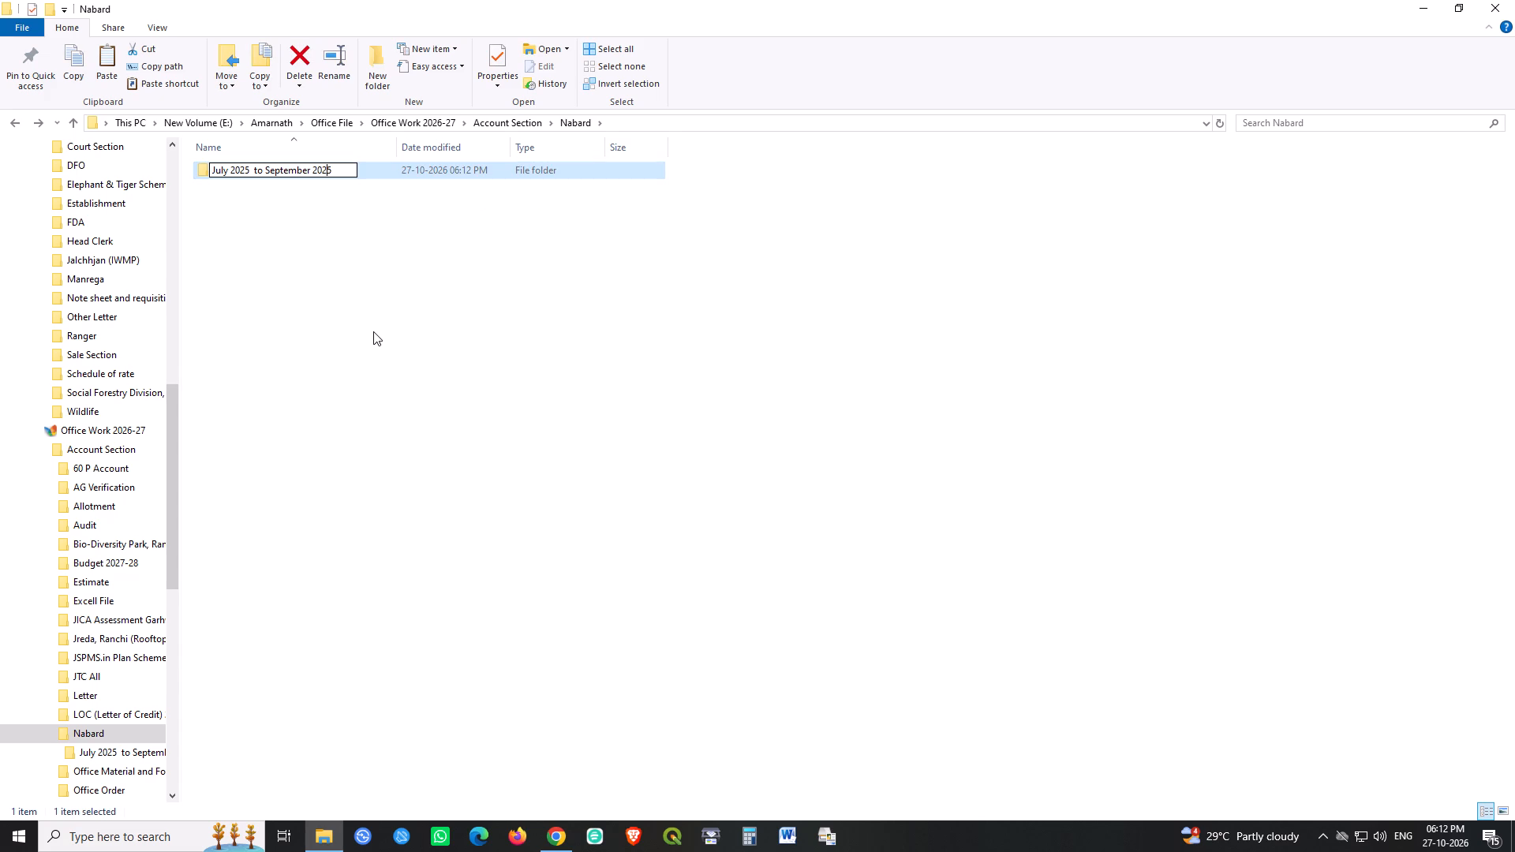
{"action": "key", "text": "ctrl+shift+Left"}
{"action": "type", "text": "April"}
{"action": "key", "text": "space"}
{"action": "key", "text": "Delete"}
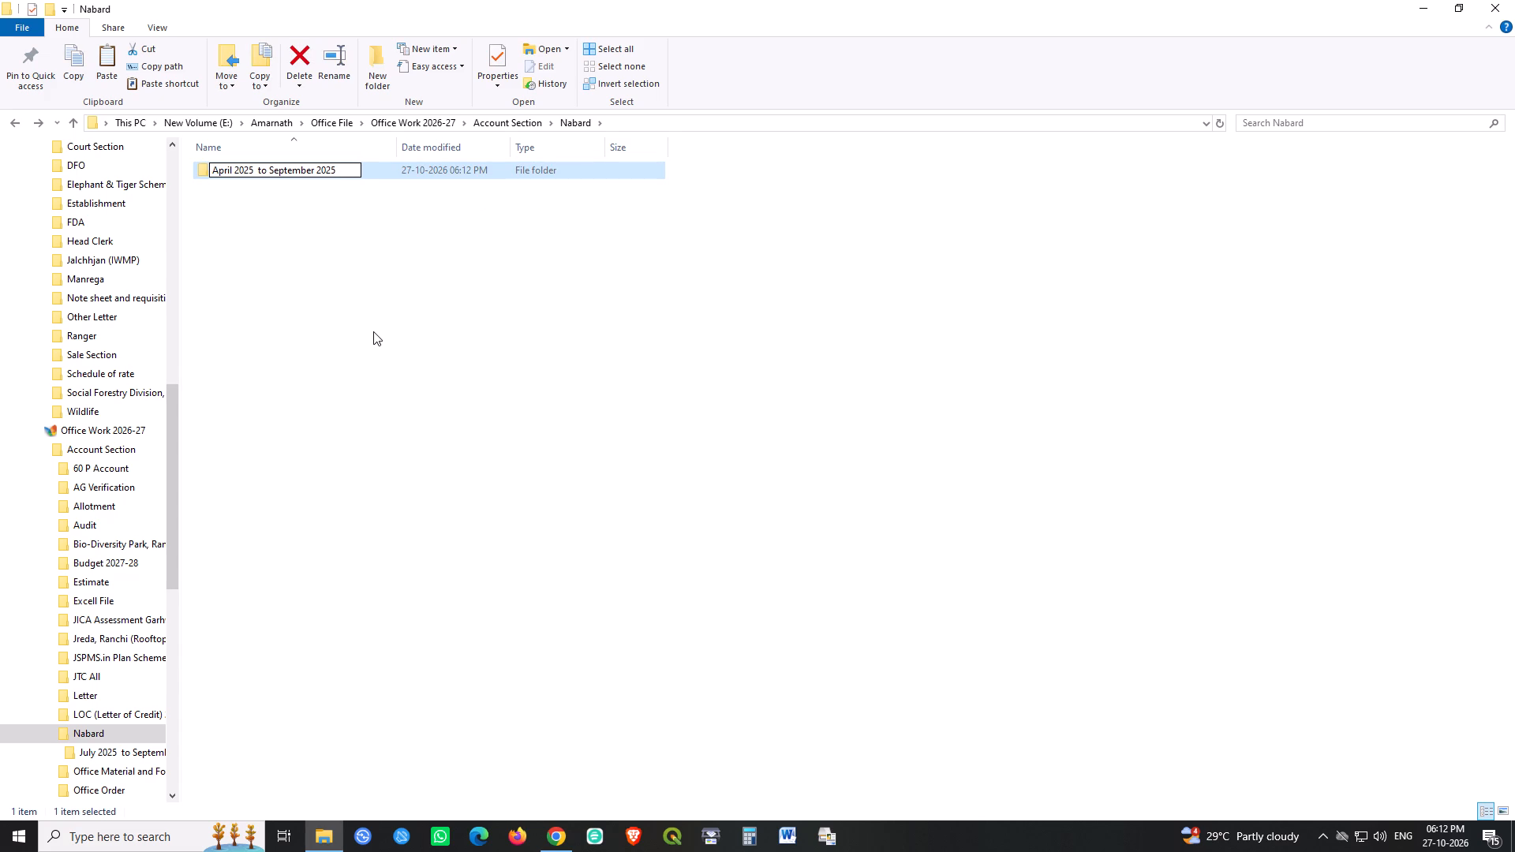
{"action": "key", "text": "Right"}
{"action": "key", "text": "Right"}
{"action": "key", "text": "Right"}
{"action": "key", "text": "shift+Right"}
{"action": "key", "text": "6"}
{"action": "key", "text": "Right"}
{"action": "key", "text": "Right"}
{"action": "key", "text": "Right"}
{"action": "key", "text": "Right"}
{"action": "key", "text": "Right"}
{"action": "key", "text": "ctrl+shift+Right"}
{"action": "key", "text": "Right"}
{"action": "key", "text": "Right"}
{"action": "key", "text": "Right"}
{"action": "key", "text": "Right"}
{"action": "key", "text": "shift+Right"}
{"action": "key", "text": "6"}
{"action": "key", "text": "Return"}
Open the Nabard 2025-26 Excel workbook from the April 2026 to September 2026 folder and dismiss the activation wizard.
{"action": "key", "text": "Return"}
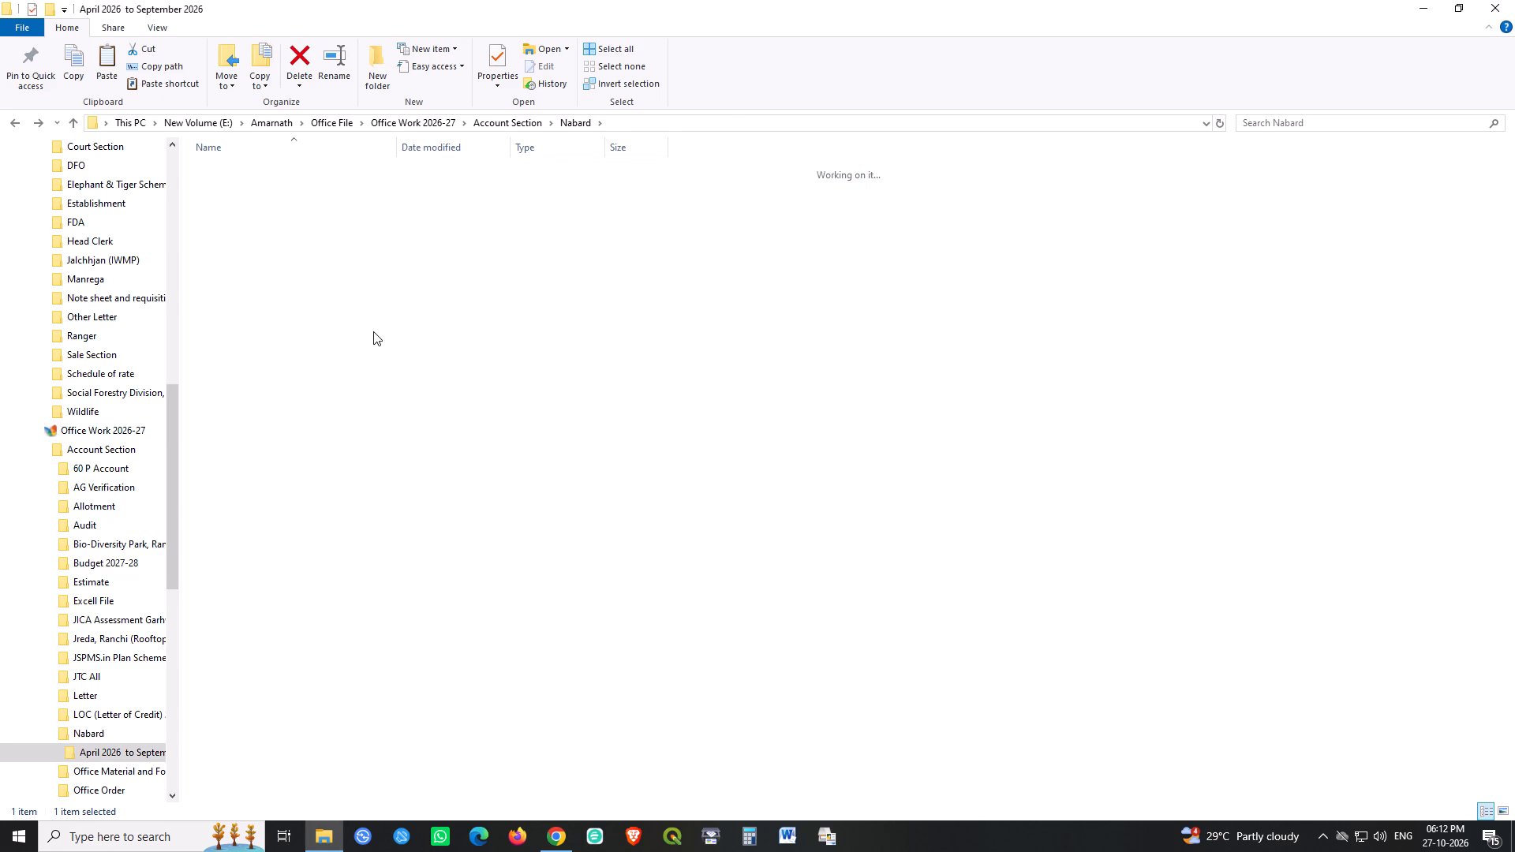
{"action": "key", "text": "Down"}
{"action": "key", "text": "Up"}
{"action": "key", "text": "Return"}
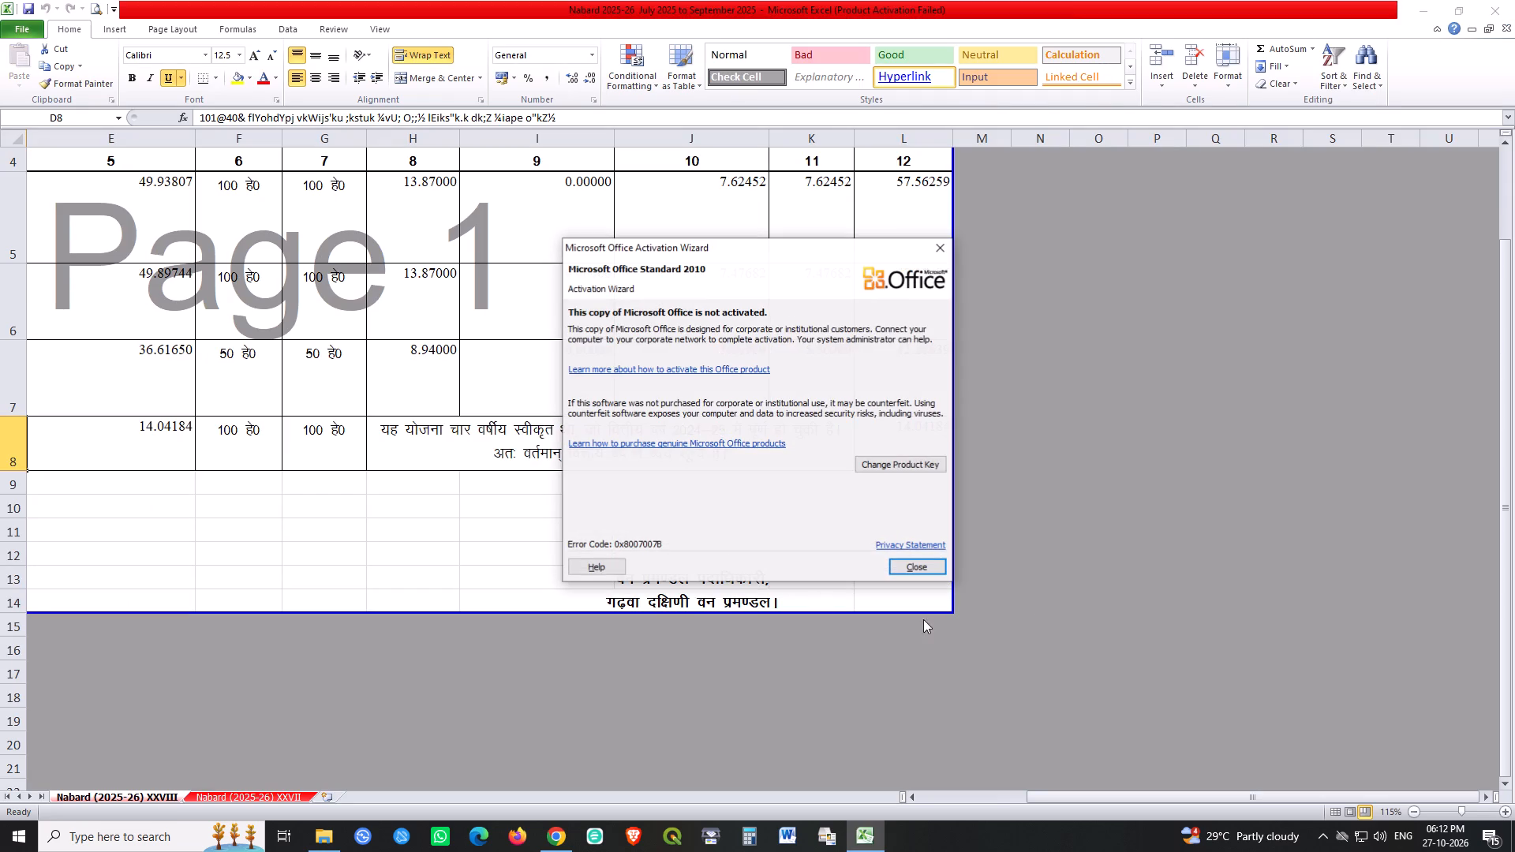
{"action": "left_click", "coordinate": [897, 560]}
Delete the Nabard (2025-26) XXVII worksheet from the workbook.
{"action": "left_click", "coordinate": [271, 789]}
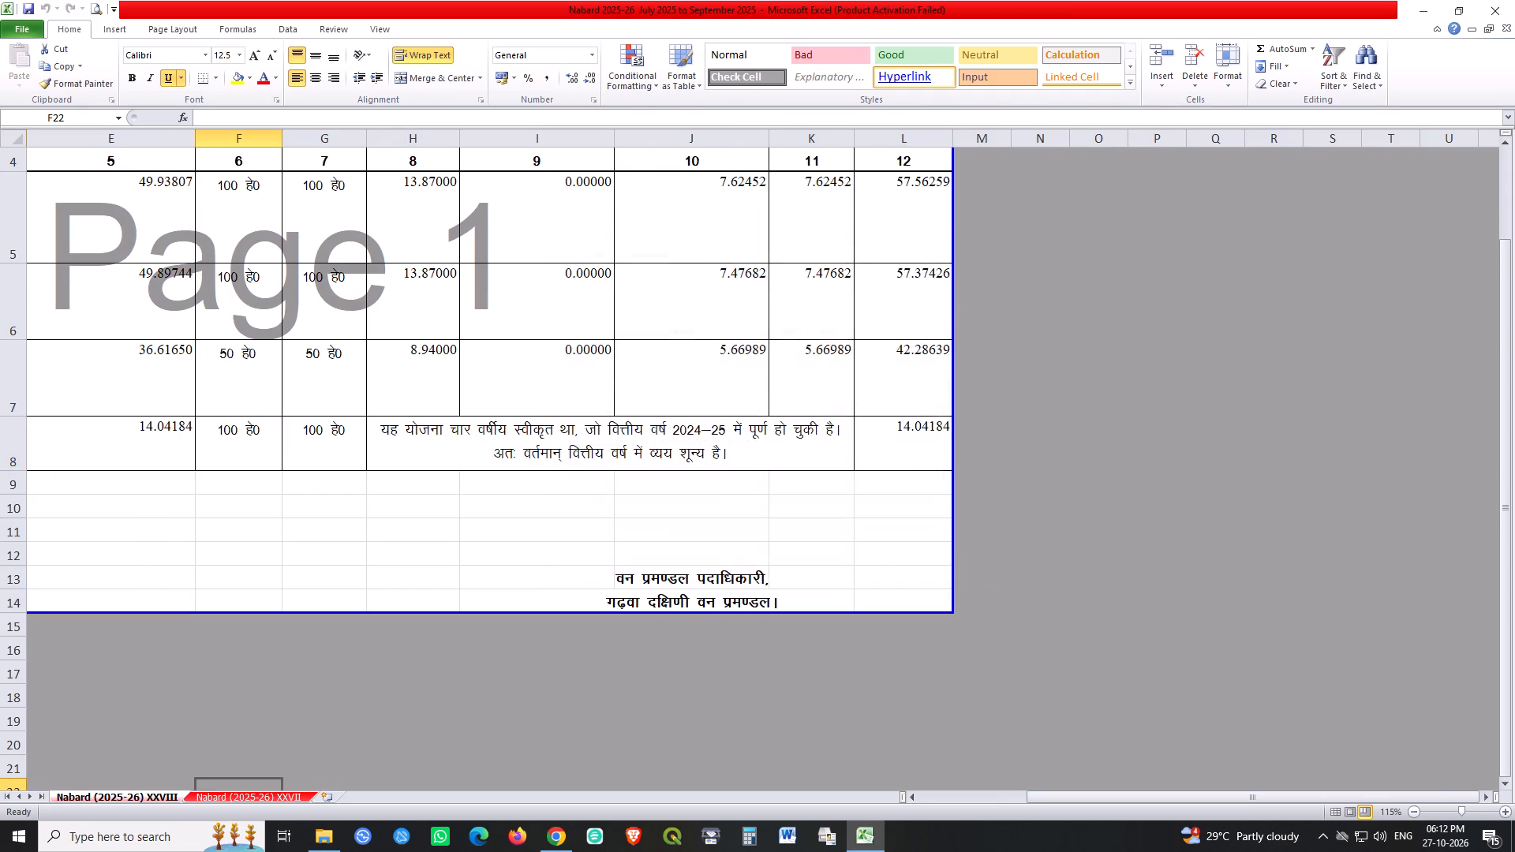
{"action": "left_click", "coordinate": [275, 790]}
{"action": "scroll", "coordinate": [602, 575], "scroll_direction": "up", "scroll_amount": 9}
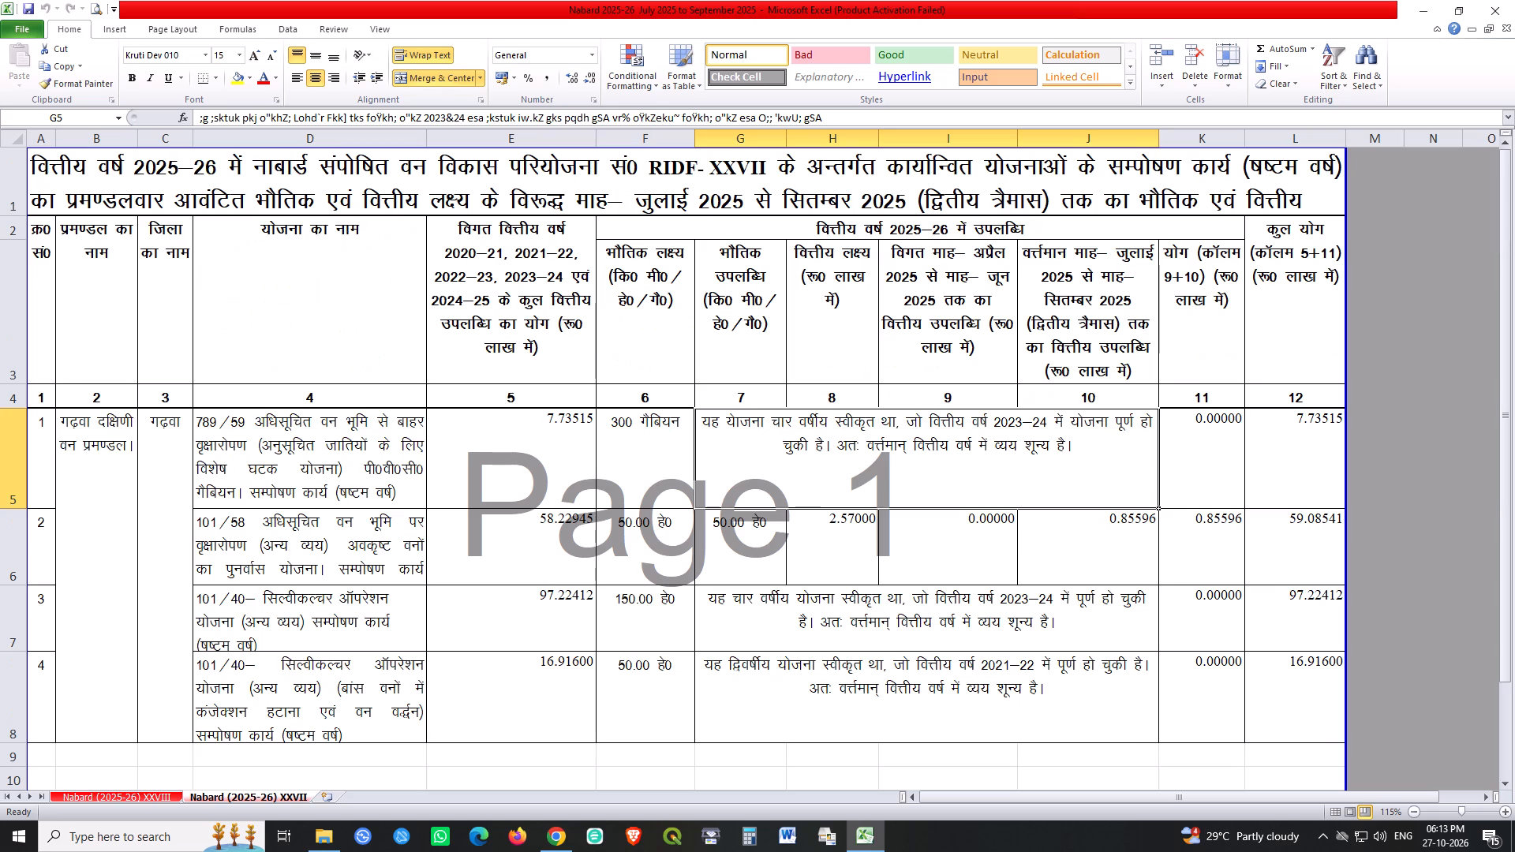
{"action": "left_click", "coordinate": [155, 801]}
{"action": "left_click", "coordinate": [259, 802]}
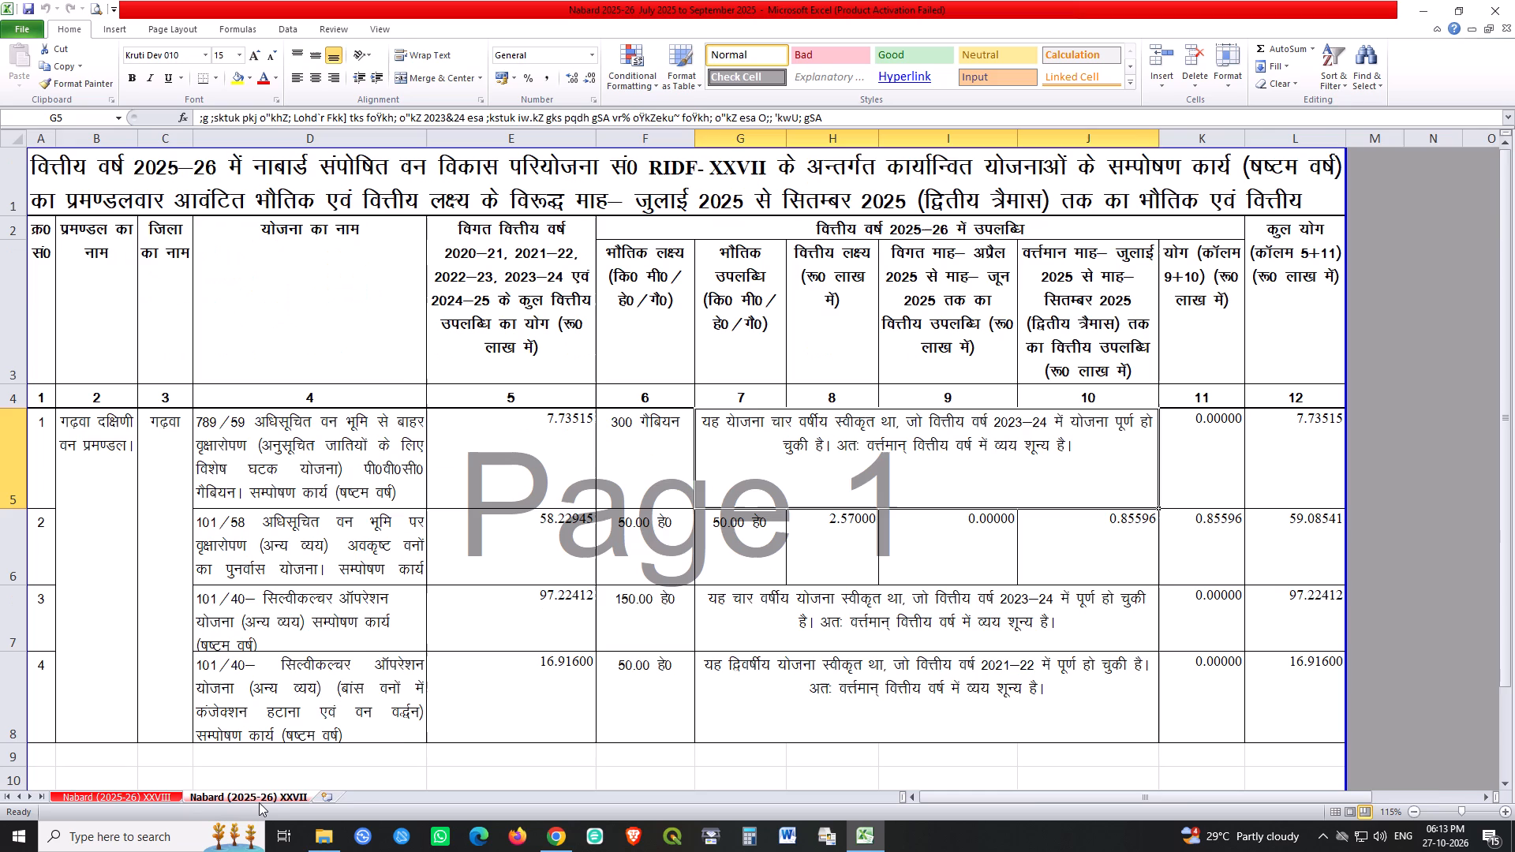
{"action": "right_click", "coordinate": [259, 802]}
{"action": "left_click", "coordinate": [318, 648]}
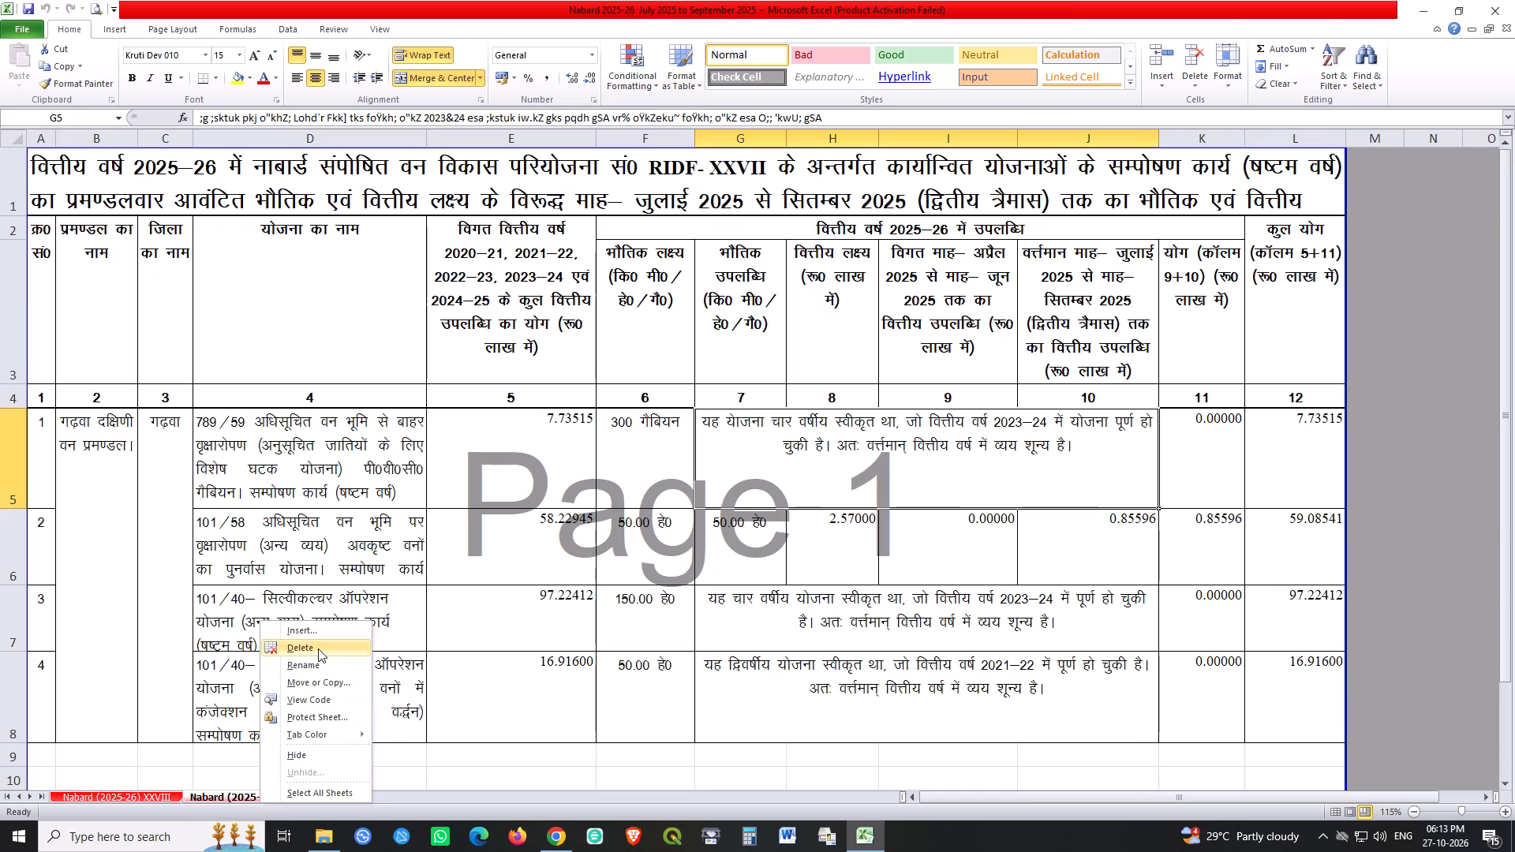
{"action": "left_click", "coordinate": [736, 458]}
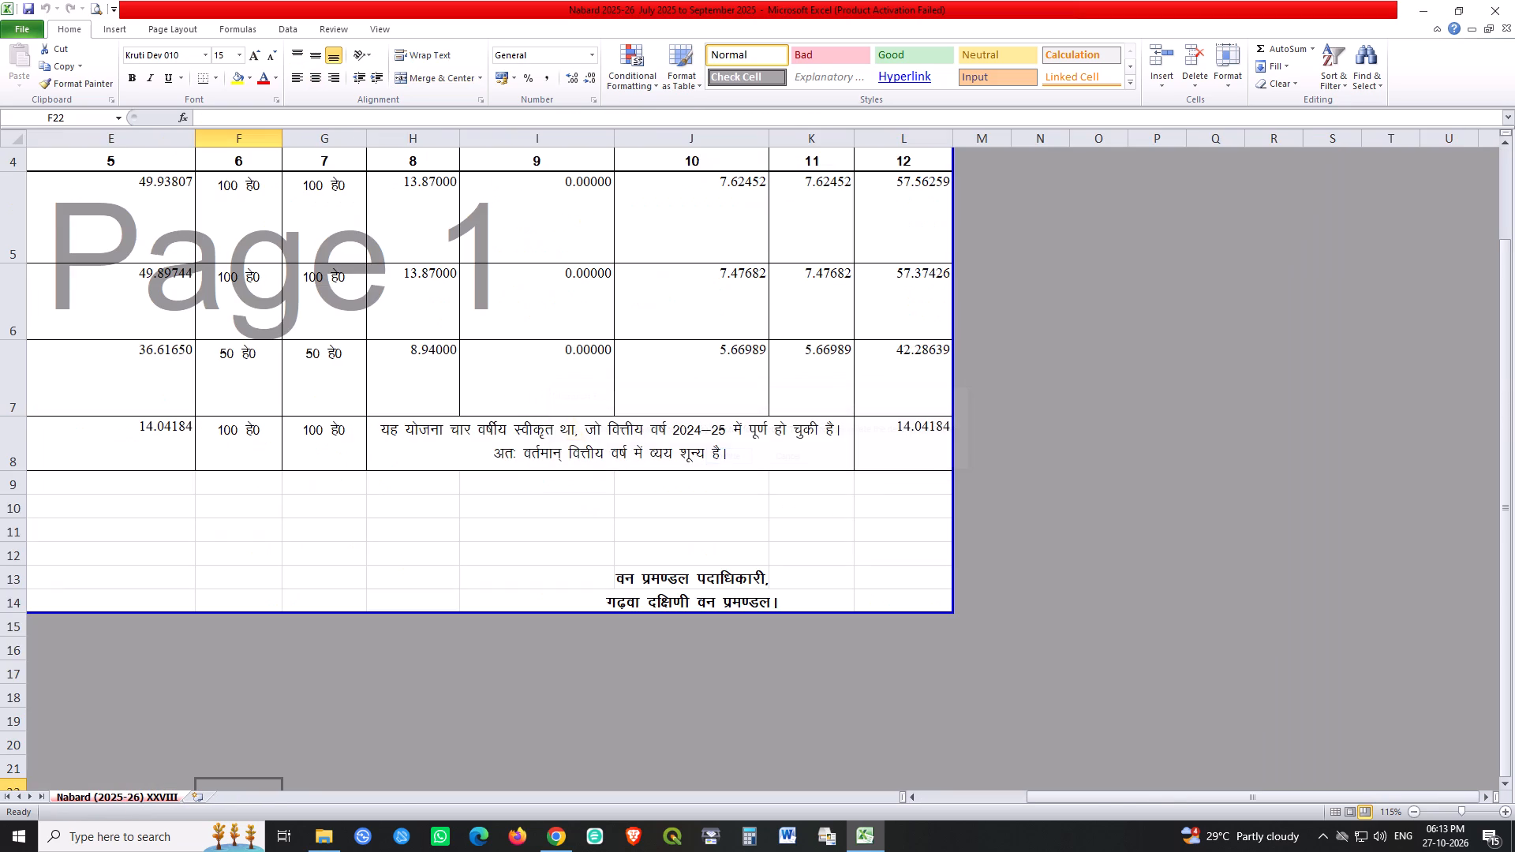
Rename the remaining worksheet as Nabard (2026-27) XXVIII.
{"action": "double_click", "coordinate": [128, 794]}
{"action": "left_click", "coordinate": [128, 795]}
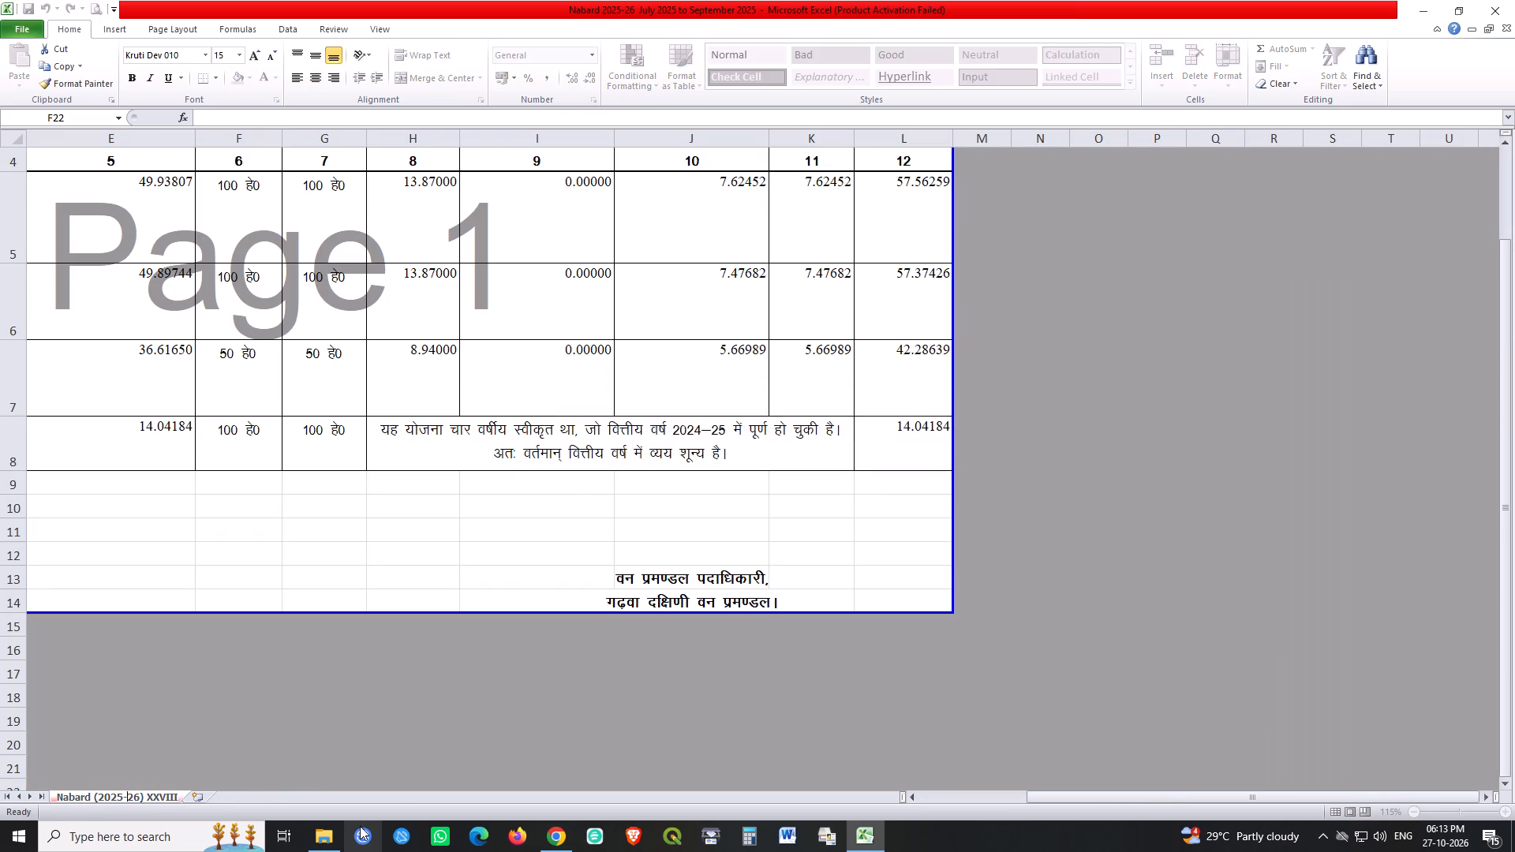
{"action": "key", "text": "Left"}
{"action": "key", "text": "Left"}
{"action": "key", "text": "shift+Right"}
{"action": "key", "text": "6"}
{"action": "key", "text": "Right"}
{"action": "key", "text": "Right"}
{"action": "key", "text": "shift+Right"}
{"action": "key", "text": "7"}
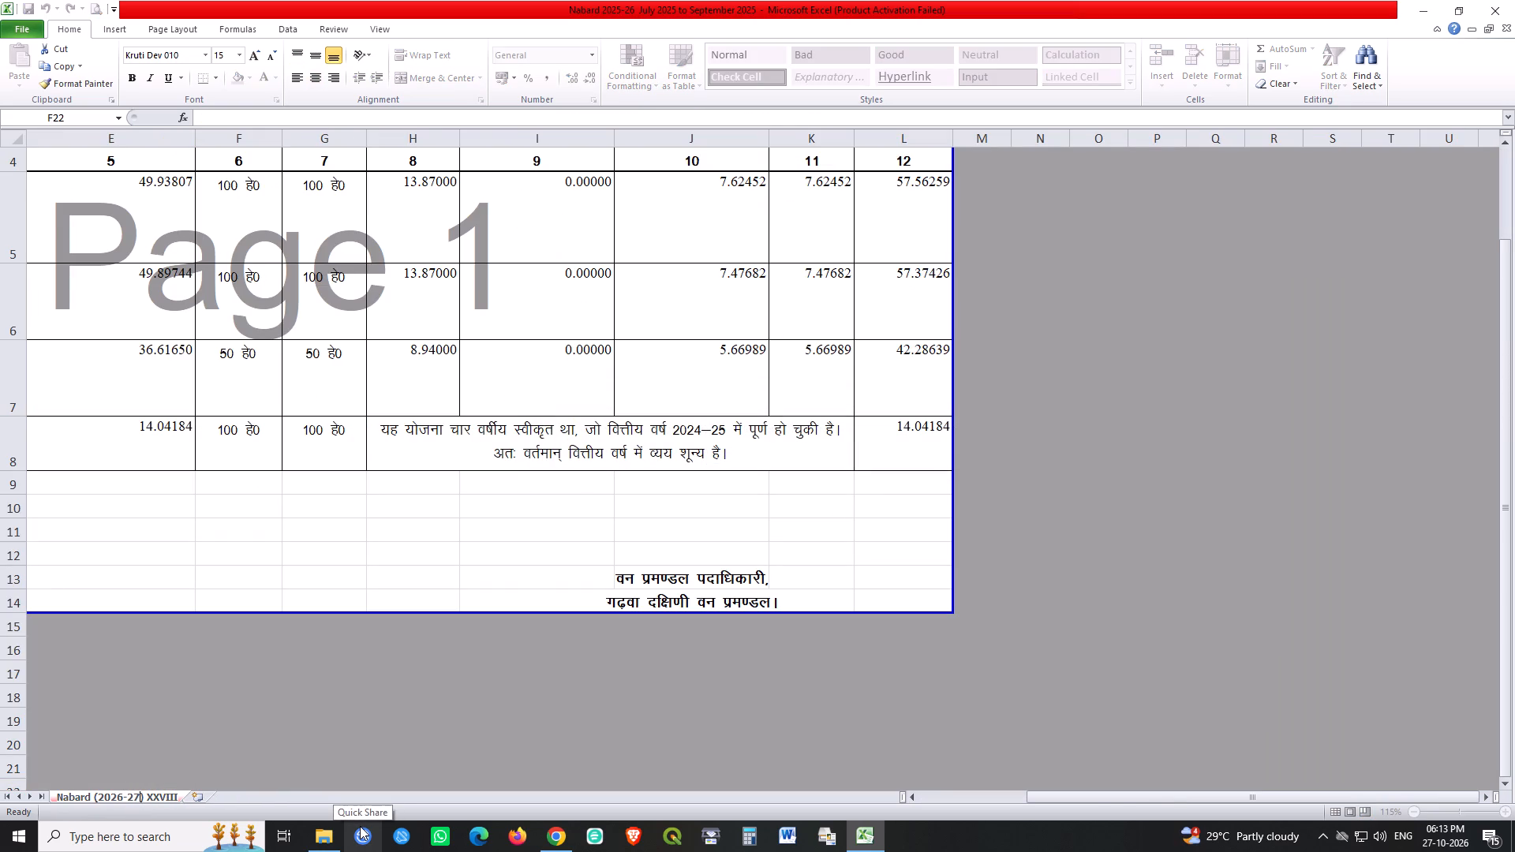
{"action": "left_click", "coordinate": [485, 439]}
Change the financial year at the start of the report title in cell A1 to 2026-27.
{"action": "scroll", "coordinate": [634, 478], "scroll_direction": "up", "scroll_amount": 11}
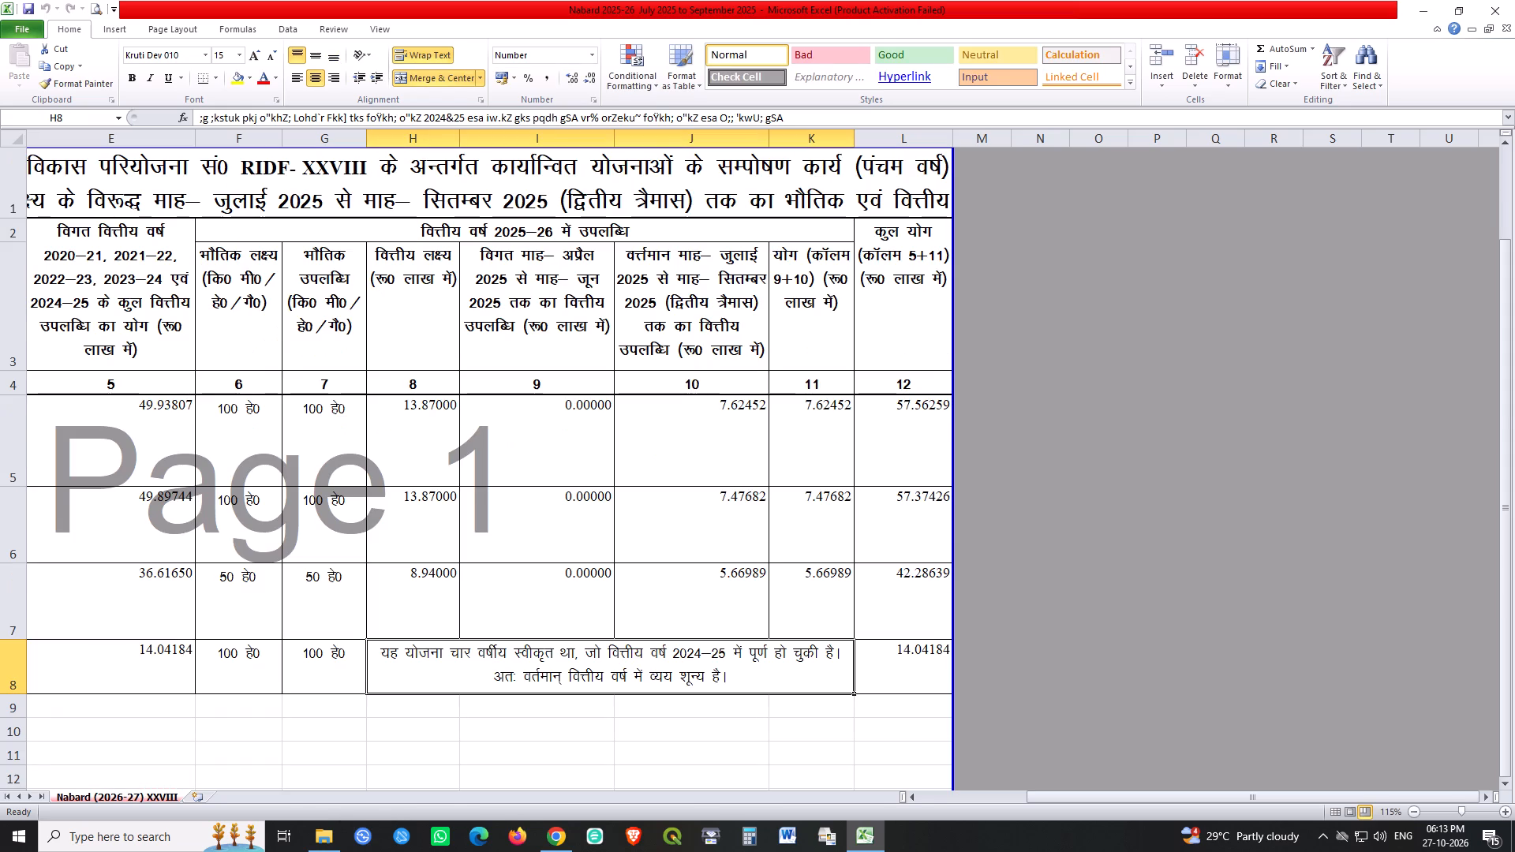
{"action": "left_click", "coordinate": [103, 173]}
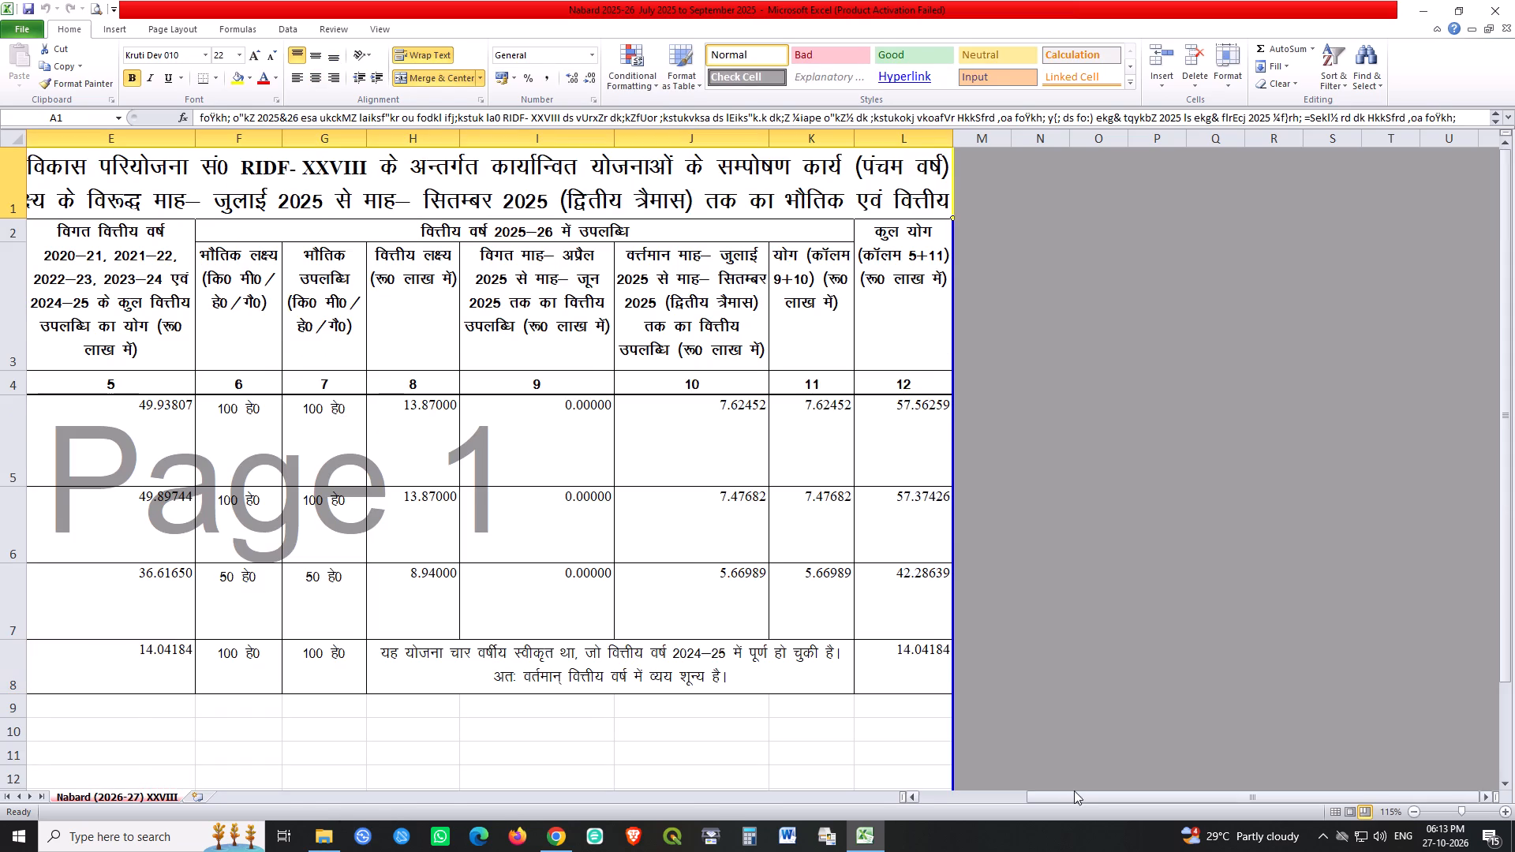
{"action": "left_click_drag", "start_coordinate": [1070, 795], "coordinate": [911, 779]}
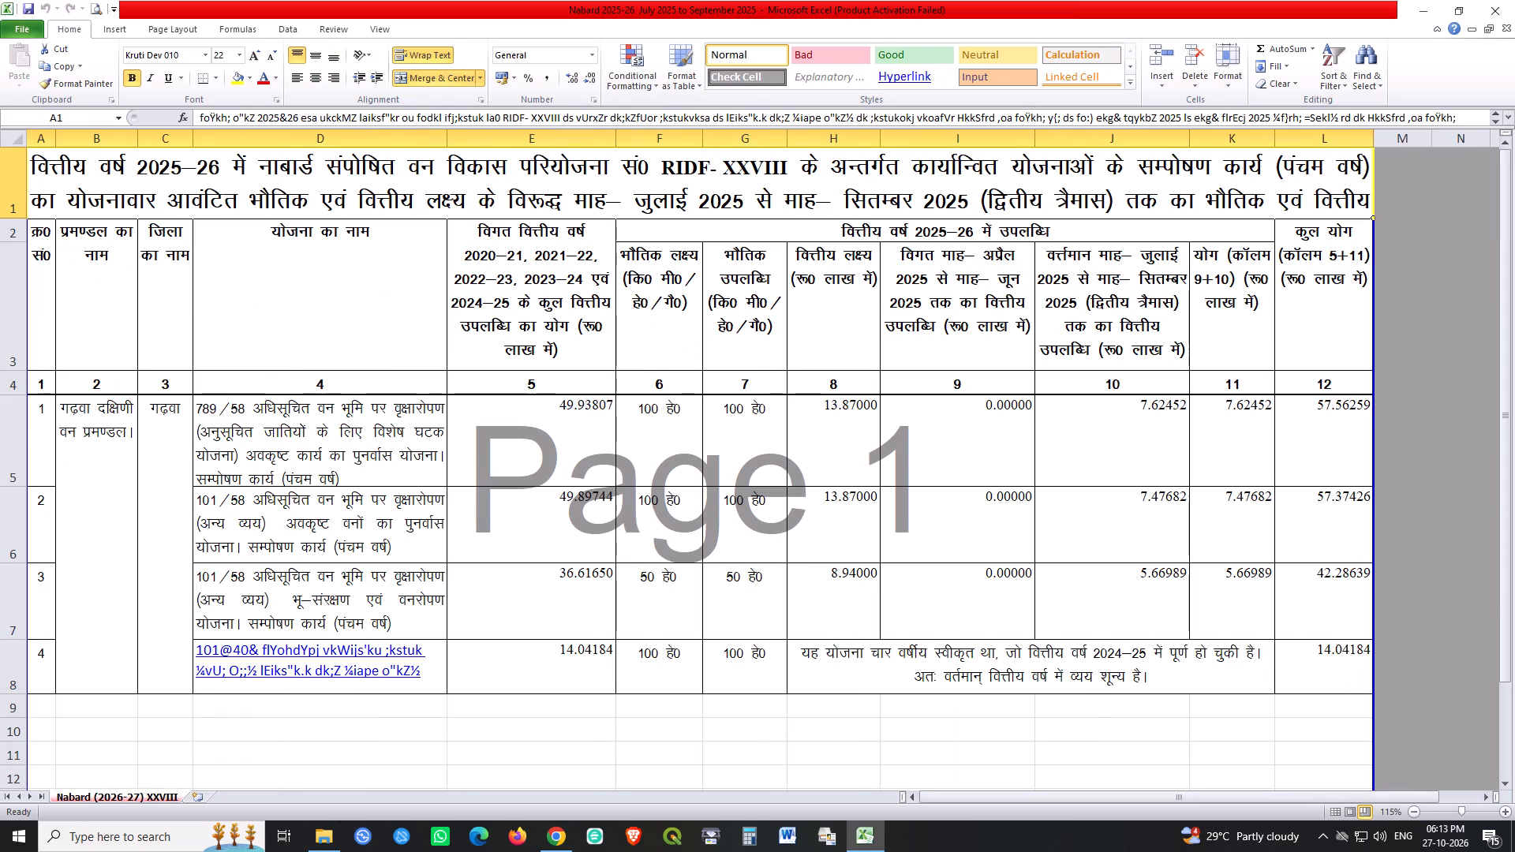
{"action": "double_click", "coordinate": [83, 165]}
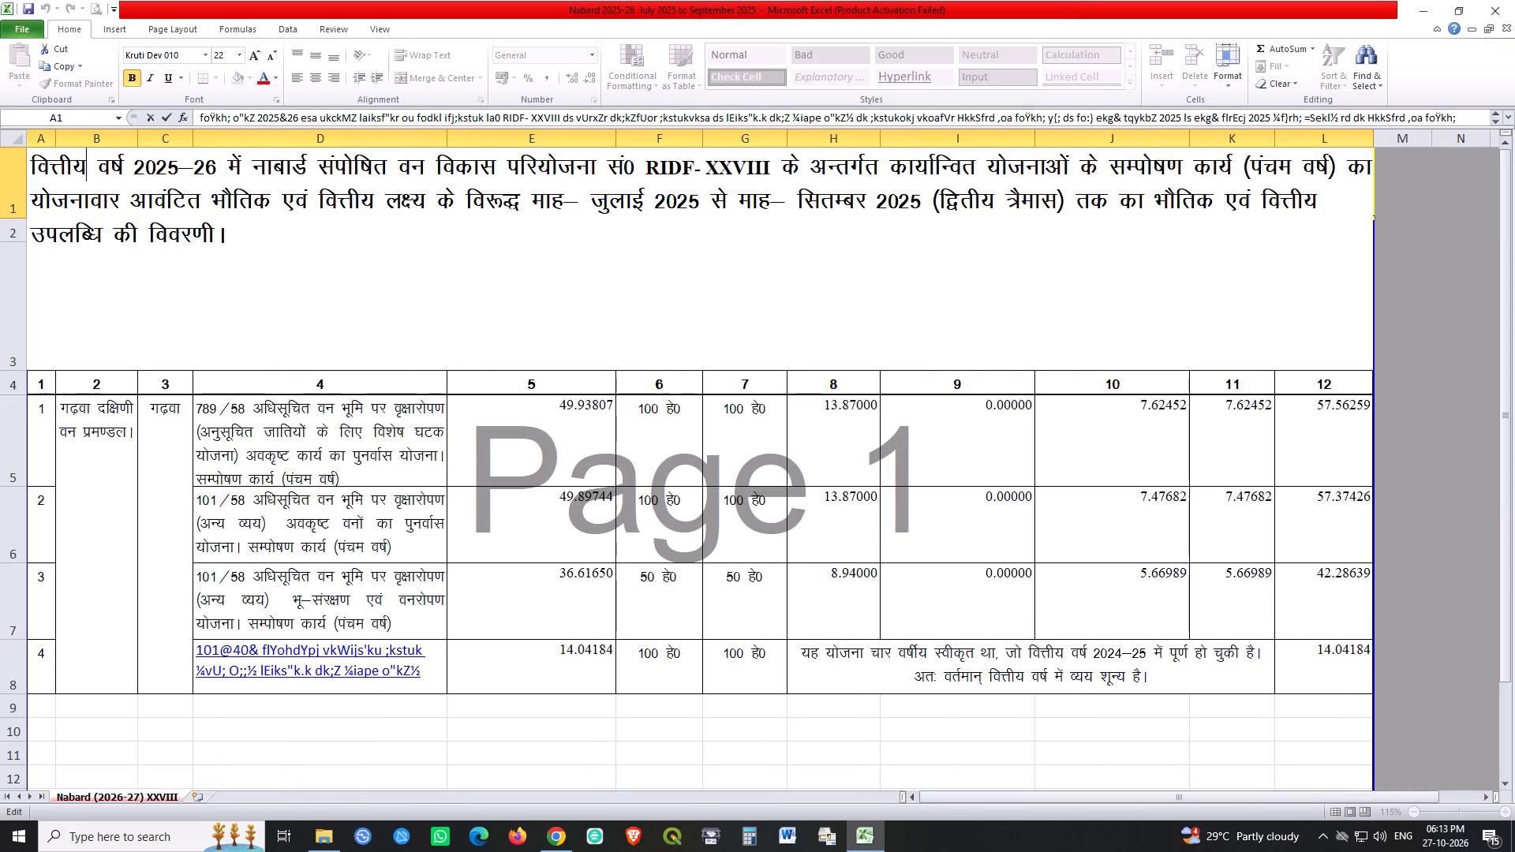
{"action": "key", "text": "Right"}
{"action": "key", "text": "Right"}
{"action": "key", "text": "Right"}
{"action": "key", "text": "Right"}
{"action": "key", "text": "Right"}
{"action": "key", "text": "Right"}
{"action": "key", "text": "Right"}
{"action": "key", "text": "Right"}
{"action": "key", "text": "Right"}
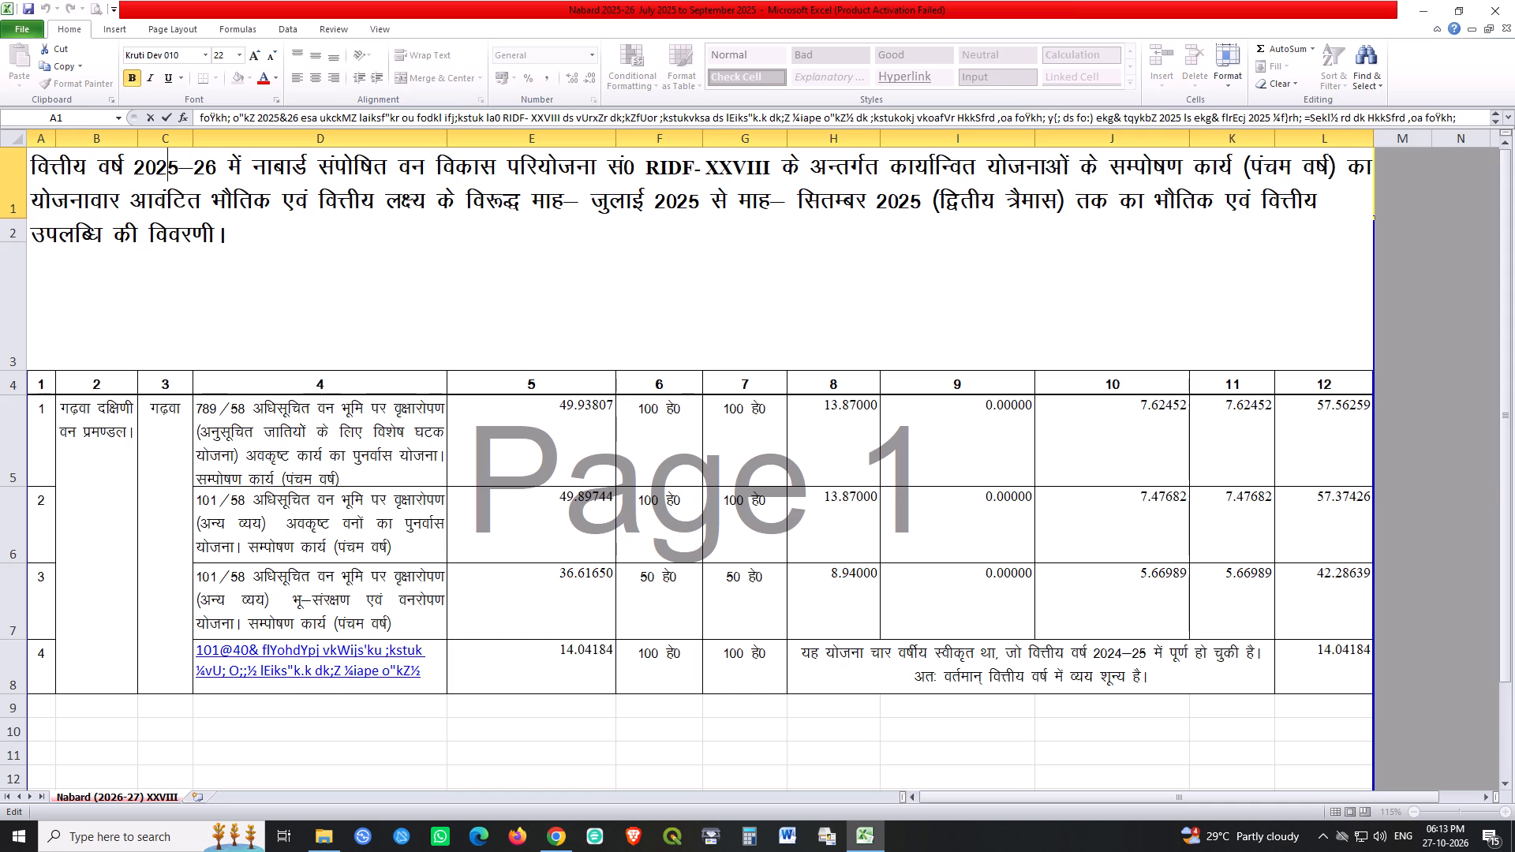
{"action": "key", "text": "shift+Right"}
{"action": "key", "text": "6"}
{"action": "key", "text": "Right"}
{"action": "key", "text": "Right"}
{"action": "key", "text": "Right"}
{"action": "key", "text": "shift+Left"}
{"action": "key", "text": "7"}
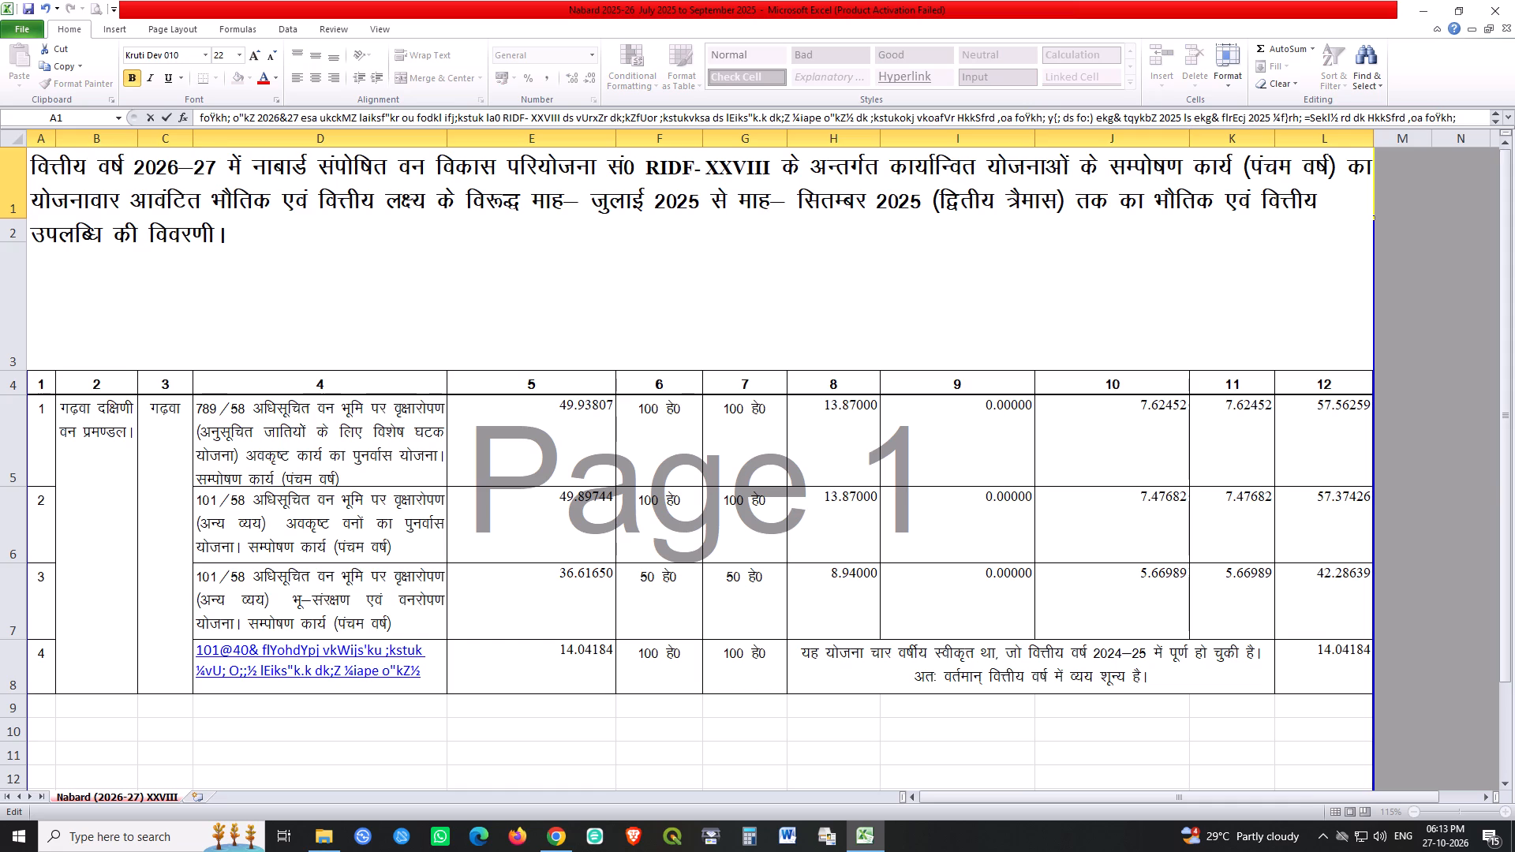
Replace the year ordinal in parentheses after सम्पोषण कार्य in the report title with षष्टम, entered in Kruti Dev as "k"Ve.
{"action": "key", "text": "Right"}
{"action": "key", "text": "Right"}
{"action": "key", "text": "Right"}
{"action": "key", "text": "Right"}
{"action": "key", "text": "Right"}
{"action": "key", "text": "Right"}
{"action": "key", "text": "Right"}
{"action": "key", "text": "Right"}
{"action": "key", "text": "Right"}
{"action": "key", "text": "Right"}
{"action": "key", "text": "Right"}
{"action": "key", "text": "Right"}
{"action": "key", "text": "Right"}
{"action": "key", "text": "Right"}
{"action": "key", "text": "Right"}
{"action": "key", "text": "Right"}
{"action": "key", "text": "Right"}
{"action": "key", "text": "Right"}
{"action": "key", "text": "Right"}
{"action": "key", "text": "Right"}
{"action": "key", "text": "Right"}
{"action": "key", "text": "Right"}
{"action": "key", "text": "Right"}
{"action": "key", "text": "Right"}
{"action": "key", "text": "Right"}
{"action": "key", "text": "Right"}
{"action": "key", "text": "Right"}
{"action": "key", "text": "Right"}
{"action": "key", "text": "Right"}
{"action": "key", "text": "Right"}
{"action": "key", "text": "Right"}
{"action": "key", "text": "Right"}
{"action": "key", "text": "Right"}
{"action": "key", "text": "Right"}
{"action": "key", "text": "Right"}
{"action": "key", "text": "Right"}
{"action": "key", "text": "Right"}
{"action": "key", "text": "Right"}
{"action": "key", "text": "Right"}
{"action": "key", "text": "Right"}
{"action": "key", "text": "Right"}
{"action": "key", "text": "Right"}
{"action": "key", "text": "Right"}
{"action": "key", "text": "Right"}
{"action": "key", "text": "Right"}
{"action": "key", "text": "Right"}
{"action": "key", "text": "Right"}
{"action": "key", "text": "Right"}
{"action": "key", "text": "Right"}
{"action": "key", "text": "Right"}
{"action": "key", "text": "Right"}
{"action": "key", "text": "Right"}
{"action": "key", "text": "Right"}
{"action": "key", "text": "Right"}
{"action": "key", "text": "Right"}
{"action": "key", "text": "Right"}
{"action": "key", "text": "Right"}
{"action": "key", "text": "Right"}
{"action": "key", "text": "Right"}
{"action": "key", "text": "Right"}
{"action": "key", "text": "Right"}
{"action": "key", "text": "Right"}
{"action": "key", "text": "Right"}
{"action": "key", "text": "Right"}
{"action": "key", "text": "Right"}
{"action": "key", "text": "Right"}
{"action": "key", "text": "Right"}
{"action": "key", "text": "Right"}
{"action": "key", "text": "Right"}
{"action": "key", "text": "Right"}
{"action": "key", "text": "Right"}
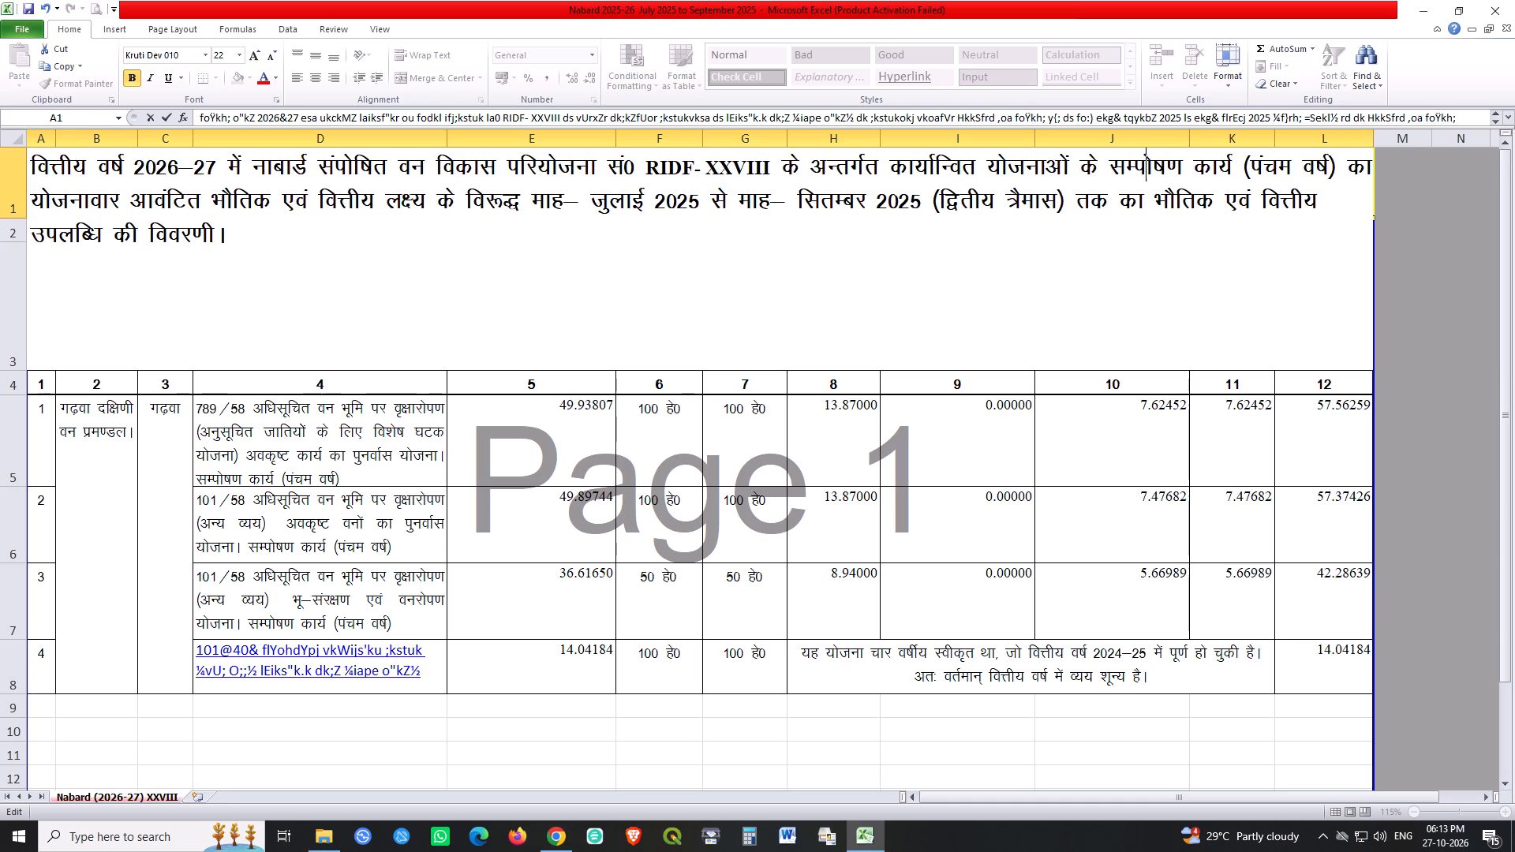
{"action": "key", "text": "Right"}
{"action": "key", "text": "Right"}
{"action": "key", "text": "Right"}
{"action": "key", "text": "Right"}
{"action": "key", "text": "Right"}
{"action": "key", "text": "Right"}
{"action": "key", "text": "Right"}
{"action": "key", "text": "Right"}
{"action": "key", "text": "Right"}
{"action": "key", "text": "Right"}
{"action": "key", "text": "Right"}
{"action": "key", "text": "Right"}
{"action": "key", "text": "Right"}
{"action": "key", "text": "Right"}
{"action": "key", "text": "Right"}
{"action": "key", "text": "Right"}
{"action": "key", "text": "Right"}
{"action": "key", "text": "Right"}
{"action": "key", "text": "Right"}
{"action": "key", "text": "Left"}
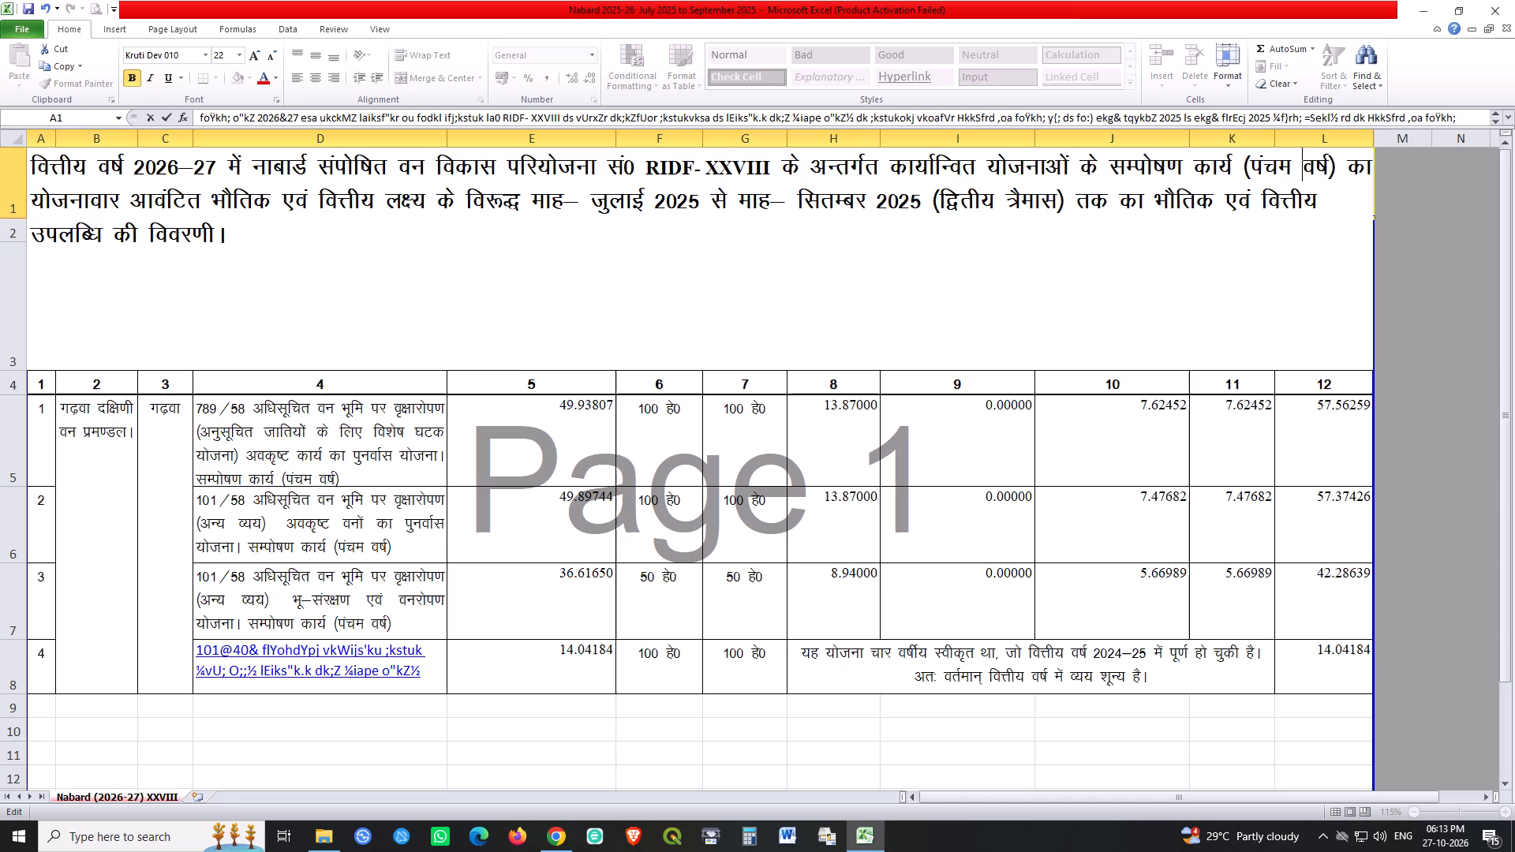
{"action": "key", "text": "Left"}
{"action": "key", "text": "ctrl+shift+Left"}
{"action": "key", "text": "shift+Right"}
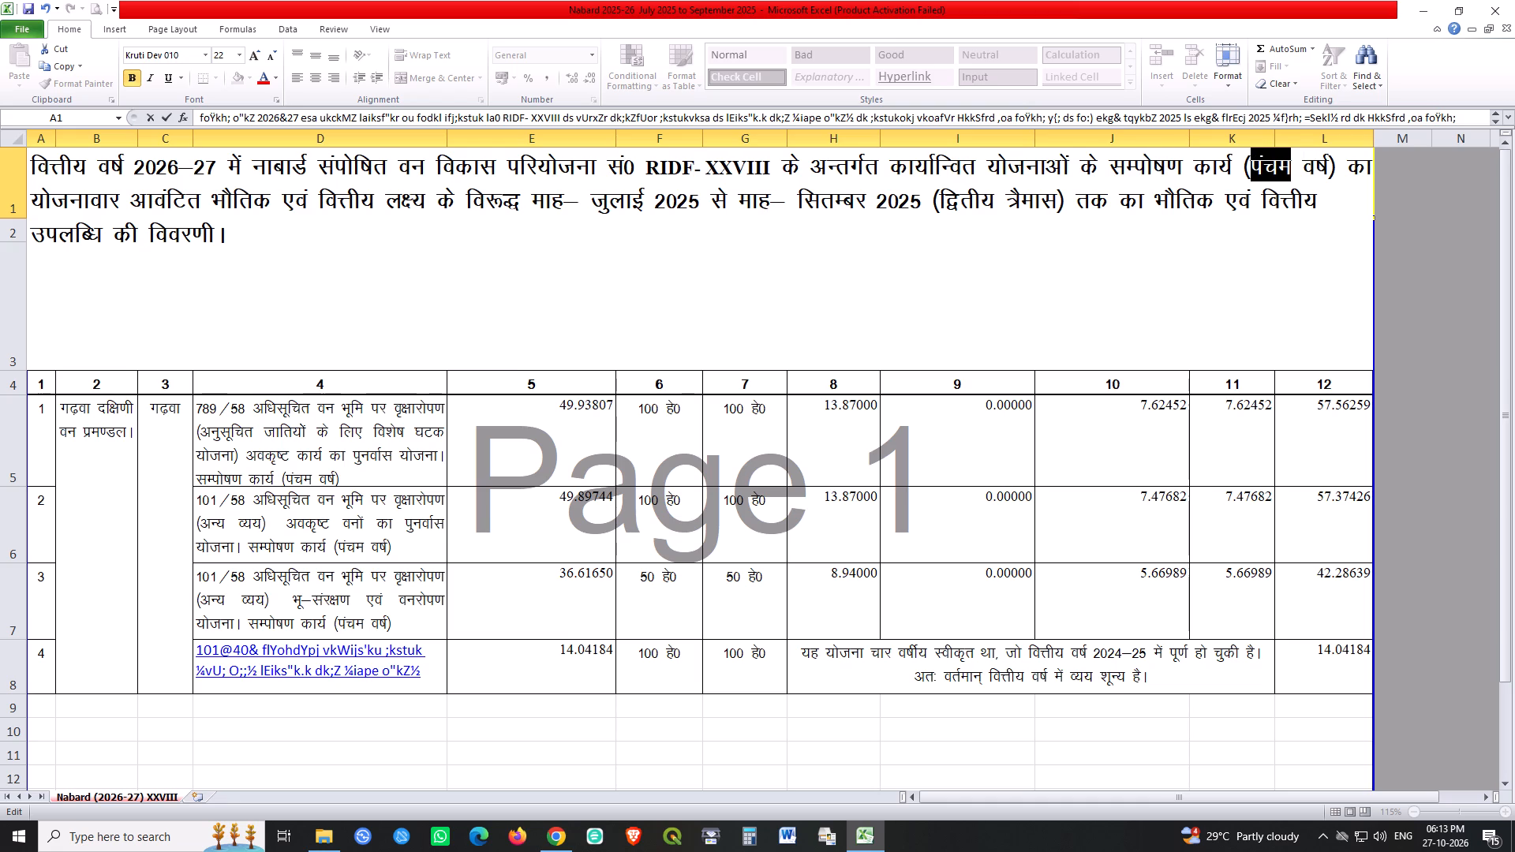
{"action": "type", "text": "\"k\"Ve"}
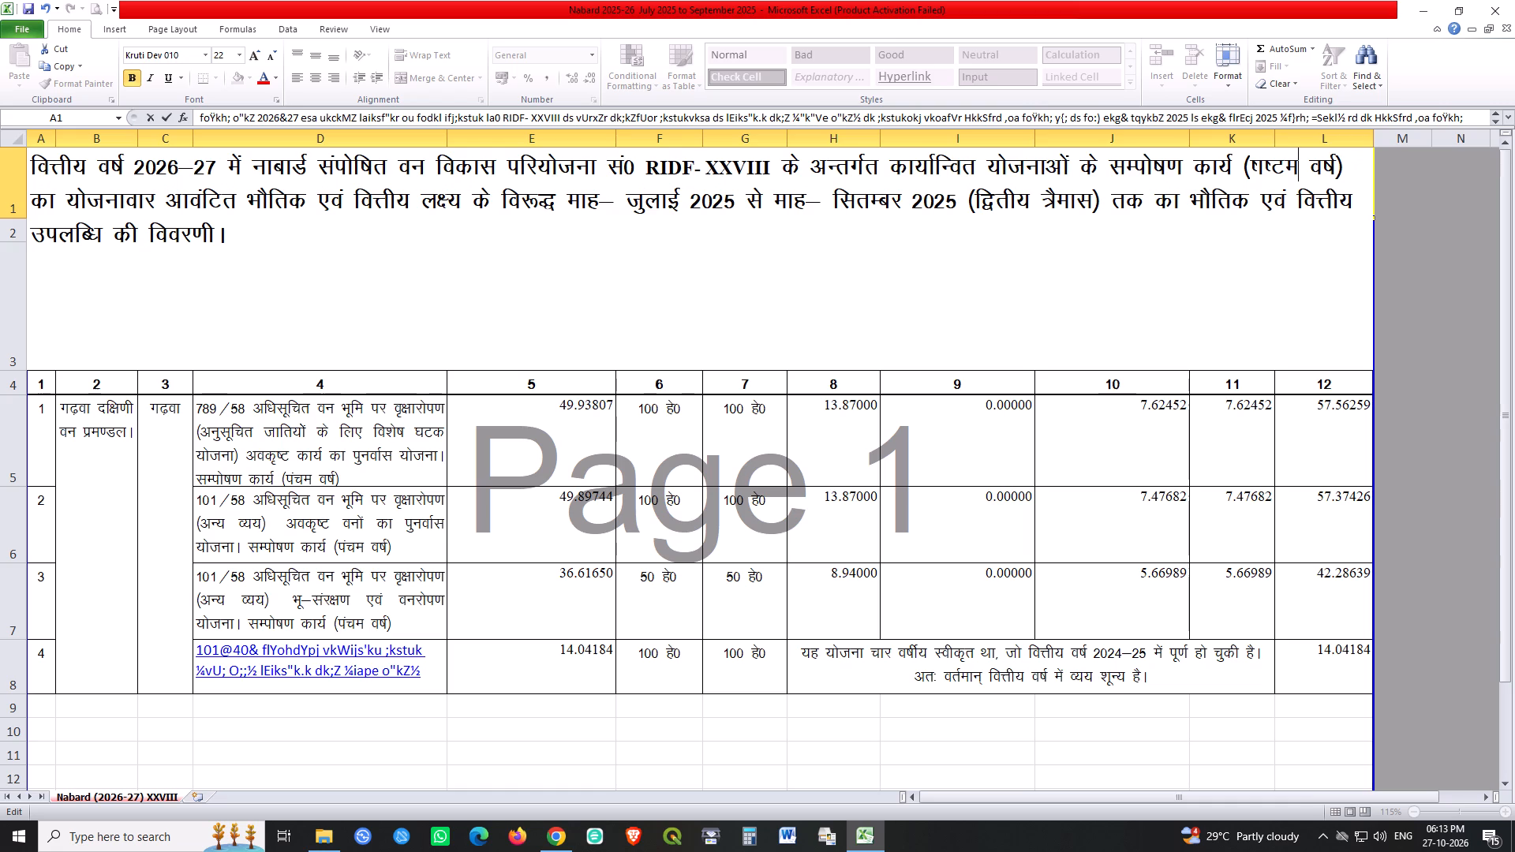
Change the start of the reporting period in the A1 title to अप्रैल 2026, entering the month in Kruti Dev as "vizSy".
{"action": "key", "text": "Right"}
{"action": "key", "text": "Right"}
{"action": "key", "text": "Right"}
{"action": "key", "text": "Right"}
{"action": "key", "text": "Right"}
{"action": "key", "text": "Right"}
{"action": "key", "text": "Right"}
{"action": "key", "text": "Right"}
{"action": "key", "text": "Right"}
{"action": "key", "text": "Right"}
{"action": "key", "text": "Right"}
{"action": "key", "text": "Right"}
{"action": "key", "text": "Right"}
{"action": "key", "text": "Right"}
{"action": "key", "text": "Right"}
{"action": "key", "text": "Right"}
{"action": "key", "text": "Right"}
{"action": "key", "text": "Right"}
{"action": "key", "text": "Right"}
{"action": "key", "text": "Right"}
{"action": "key", "text": "Right"}
{"action": "key", "text": "Right"}
{"action": "key", "text": "Right"}
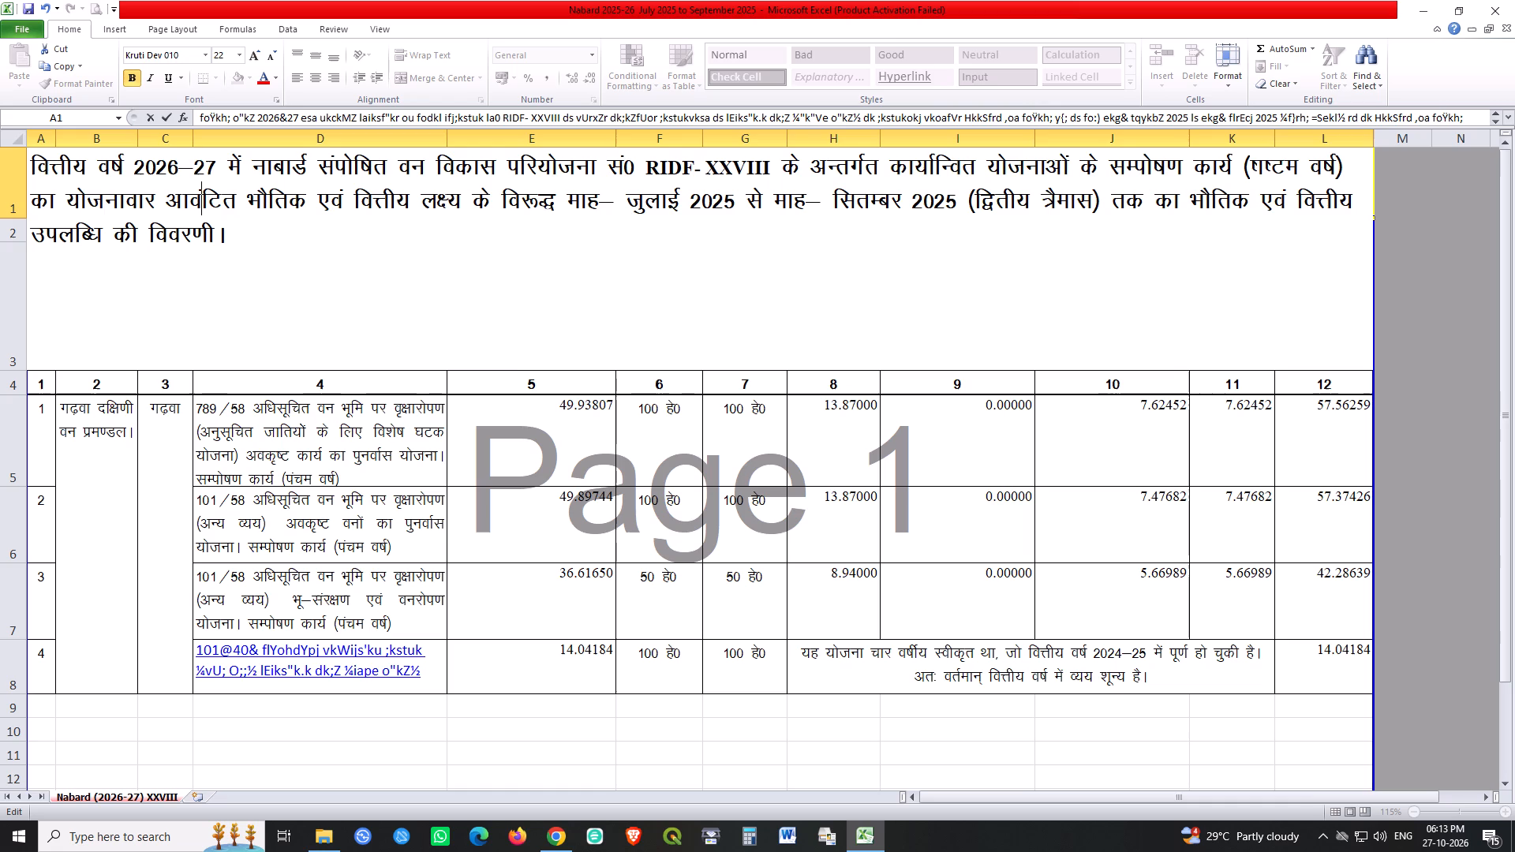
{"action": "key", "text": "Right"}
{"action": "key", "text": "Right"}
{"action": "key", "text": "Right"}
{"action": "key", "text": "Right"}
{"action": "key", "text": "Right"}
{"action": "key", "text": "Right"}
{"action": "key", "text": "Right"}
{"action": "key", "text": "Right"}
{"action": "key", "text": "Right"}
{"action": "key", "text": "Right"}
{"action": "key", "text": "Right"}
{"action": "key", "text": "Right"}
{"action": "key", "text": "Right"}
{"action": "key", "text": "Right"}
{"action": "key", "text": "Right"}
{"action": "key", "text": "Right"}
{"action": "key", "text": "Right"}
{"action": "key", "text": "Right"}
{"action": "key", "text": "Right"}
{"action": "key", "text": "Right"}
{"action": "key", "text": "Right"}
{"action": "key", "text": "Right"}
{"action": "key", "text": "Right"}
{"action": "key", "text": "Right"}
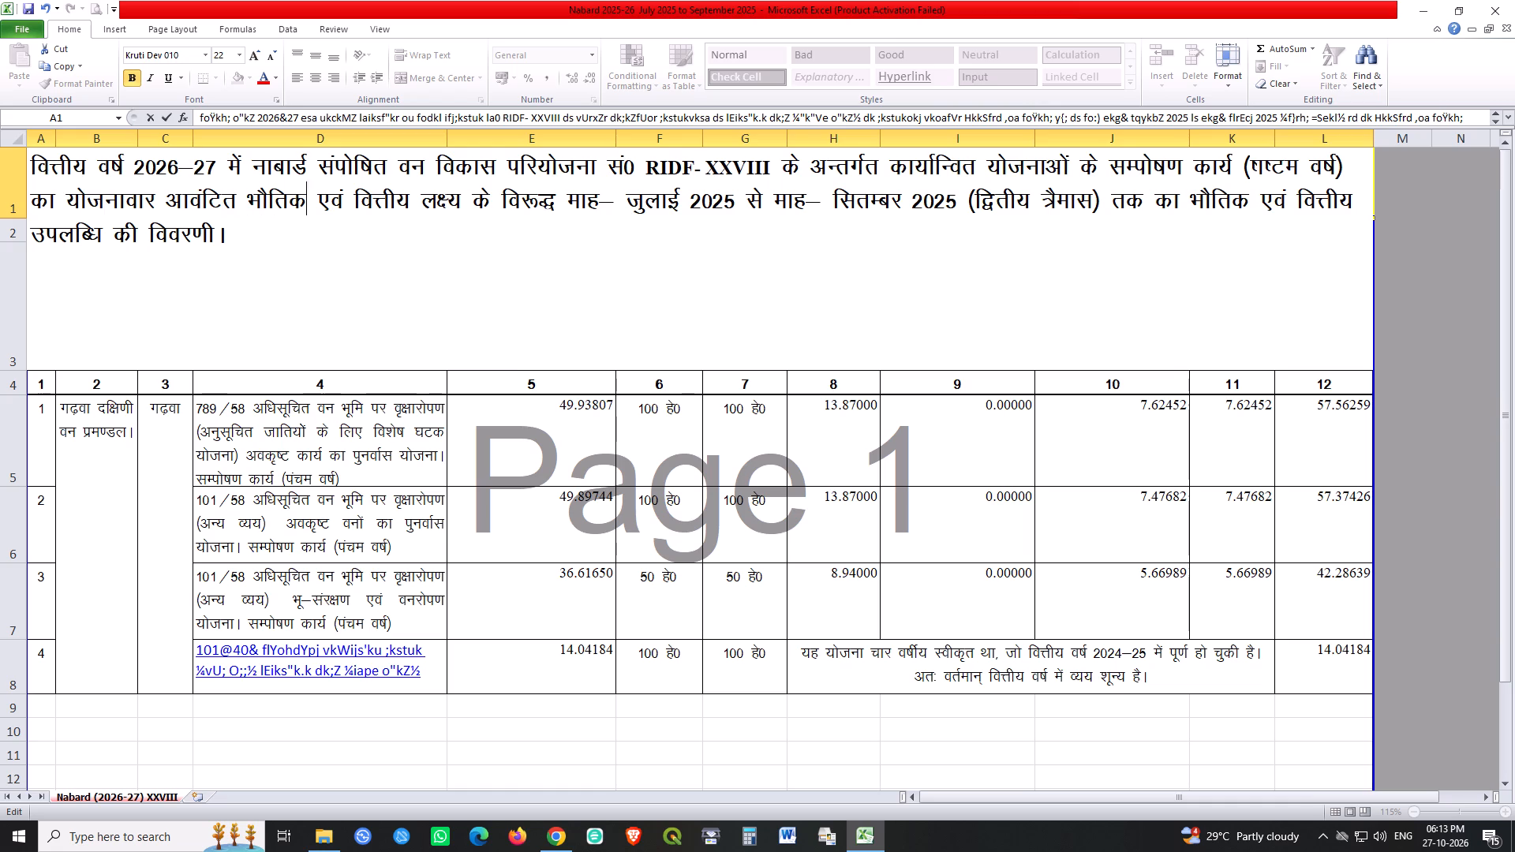
{"action": "key", "text": "Right"}
{"action": "key", "text": "Right"}
{"action": "key", "text": "Right"}
{"action": "key", "text": "Right"}
{"action": "key", "text": "Right"}
{"action": "key", "text": "Right"}
{"action": "key", "text": "Right"}
{"action": "key", "text": "Right"}
{"action": "key", "text": "Right"}
{"action": "key", "text": "Right"}
{"action": "key", "text": "Right"}
{"action": "key", "text": "Right"}
{"action": "key", "text": "Right"}
{"action": "key", "text": "Right"}
{"action": "key", "text": "Right"}
{"action": "key", "text": "Right"}
{"action": "key", "text": "Right"}
{"action": "key", "text": "ctrl+shift+Right"}
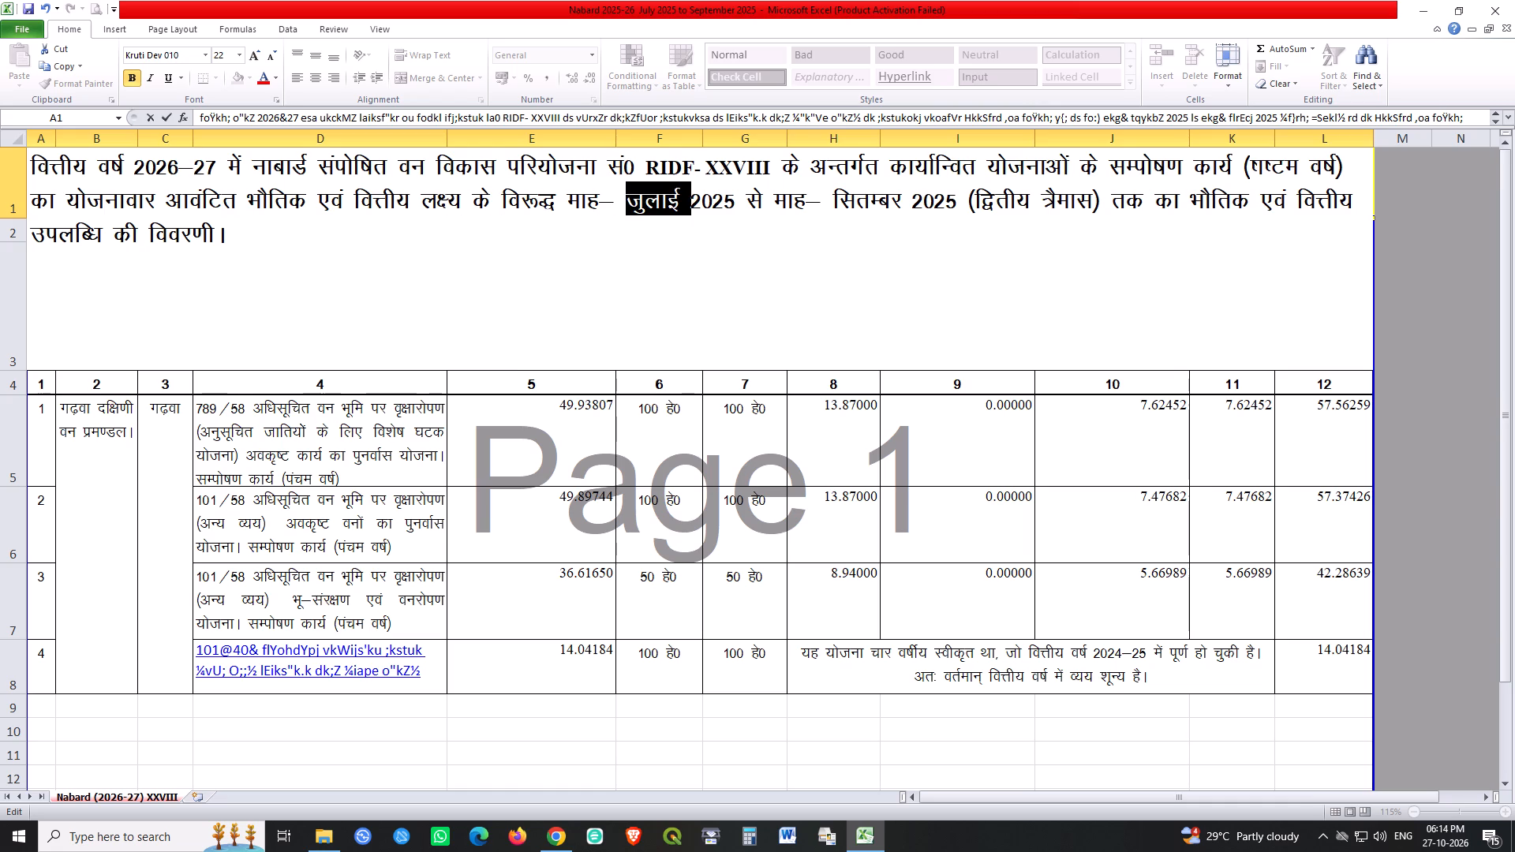
{"action": "type", "text": "vizSy"}
{"action": "key", "text": "space"}
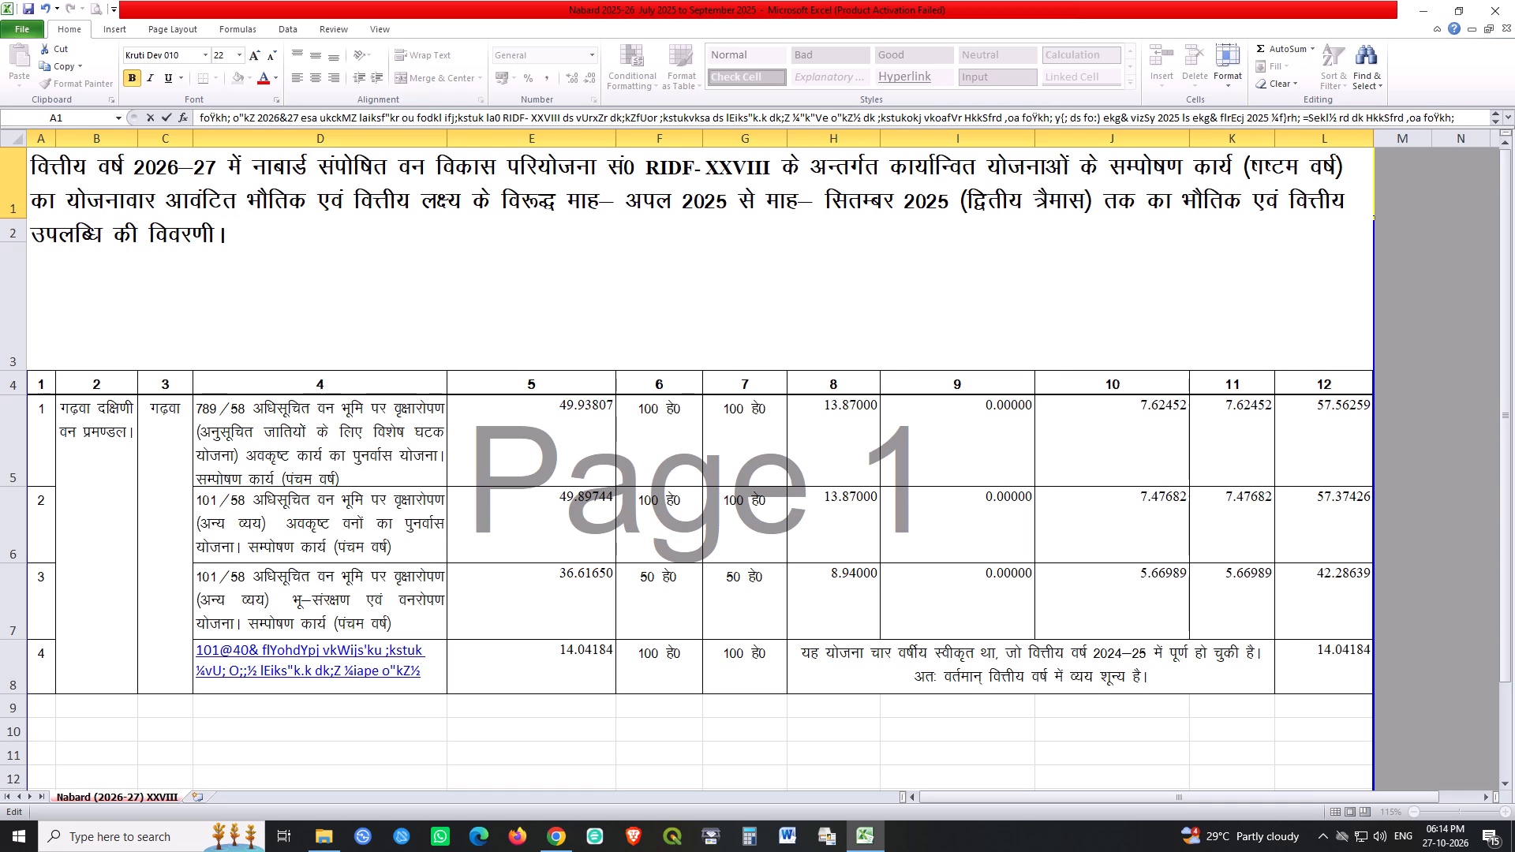
{"action": "key", "text": "Right"}
{"action": "key", "text": "Right"}
{"action": "key", "text": "Right"}
{"action": "key", "text": "shift+Right"}
{"action": "key", "text": "6"}
Change the year after सितम्बर in the A1 title's reporting period to 2026.
{"action": "key", "text": "Right"}
{"action": "key", "text": "Right"}
{"action": "key", "text": "Right"}
{"action": "key", "text": "Right"}
{"action": "key", "text": "Right"}
{"action": "key", "text": "Right"}
{"action": "key", "text": "Right"}
{"action": "key", "text": "Right"}
{"action": "key", "text": "Right"}
{"action": "key", "text": "Right"}
{"action": "key", "text": "Right"}
{"action": "key", "text": "Right"}
{"action": "key", "text": "Right"}
{"action": "key", "text": "Right"}
{"action": "key", "text": "Right"}
{"action": "key", "text": "Right"}
{"action": "key", "text": "Right"}
{"action": "key", "text": "Right"}
{"action": "key", "text": "Right"}
{"action": "key", "text": "shift+Right"}
{"action": "key", "text": "6"}
Insert प्रथम एवं, entered in Kruti Dev as "izFke ,oa", before द्वितीय त्रैमास in the A1 title's parentheses.
{"action": "key", "text": "Right"}
{"action": "key", "text": "Right"}
{"action": "type", "text": "izFke ,oa"}
{"action": "key", "text": "space"}
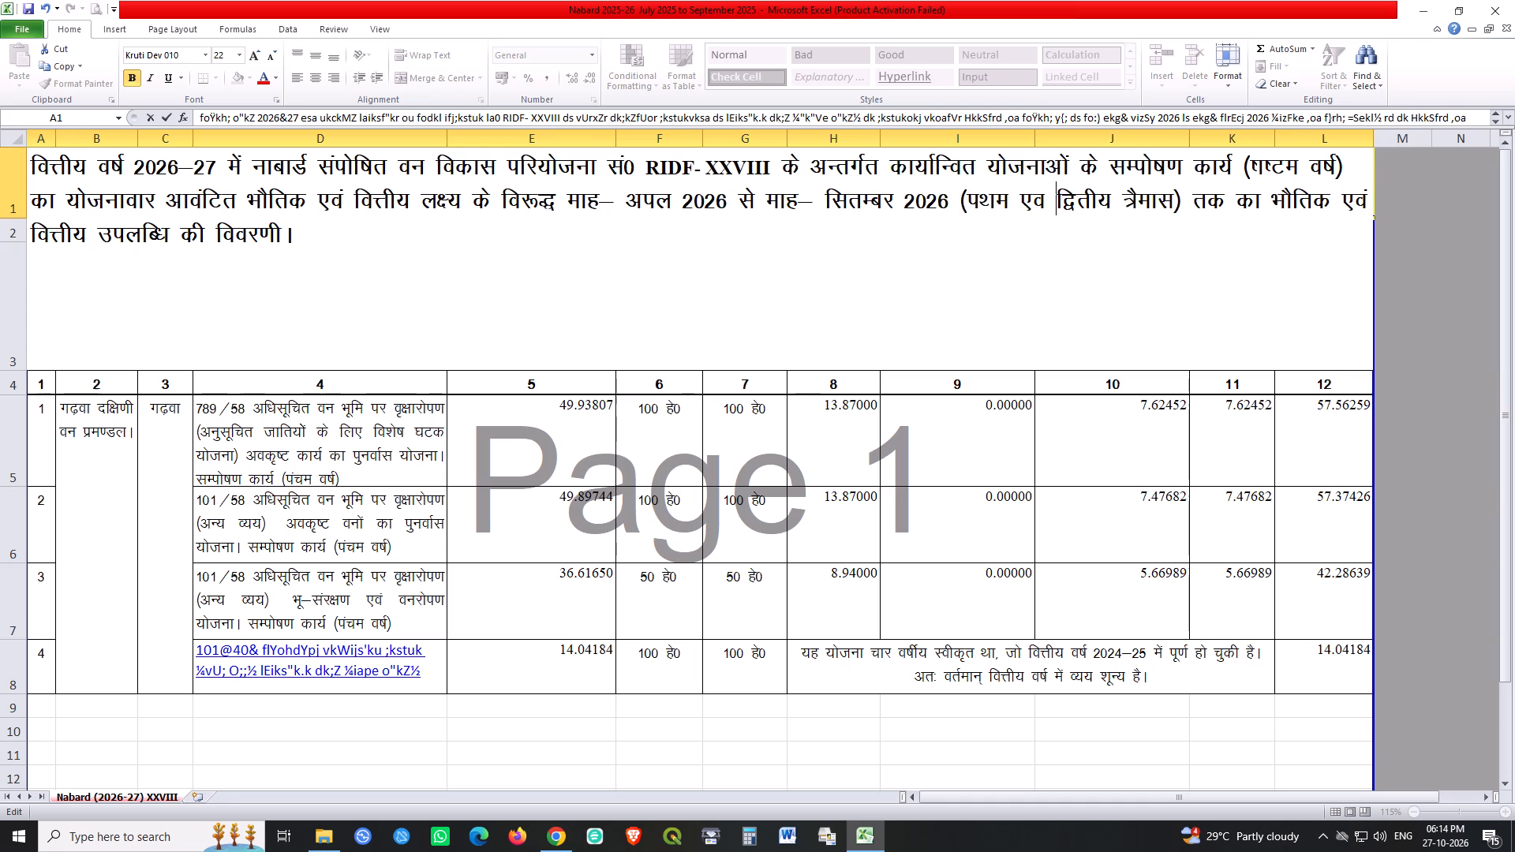
{"action": "key", "text": "Right"}
{"action": "key", "text": "Right"}
{"action": "key", "text": "Right"}
{"action": "key", "text": "Right"}
{"action": "key", "text": "Right"}
{"action": "key", "text": "Right"}
{"action": "key", "text": "Right"}
{"action": "key", "text": "Right"}
{"action": "key", "text": "Right"}
{"action": "key", "text": "Right"}
{"action": "key", "text": "Right"}
{"action": "key", "text": "Right"}
{"action": "key", "text": "Right"}
{"action": "key", "text": "Right"}
{"action": "key", "text": "Right"}
{"action": "key", "text": "Return"}
Check the updated report title and page layout in the print preview.
{"action": "key", "text": "ctrl+F2"}
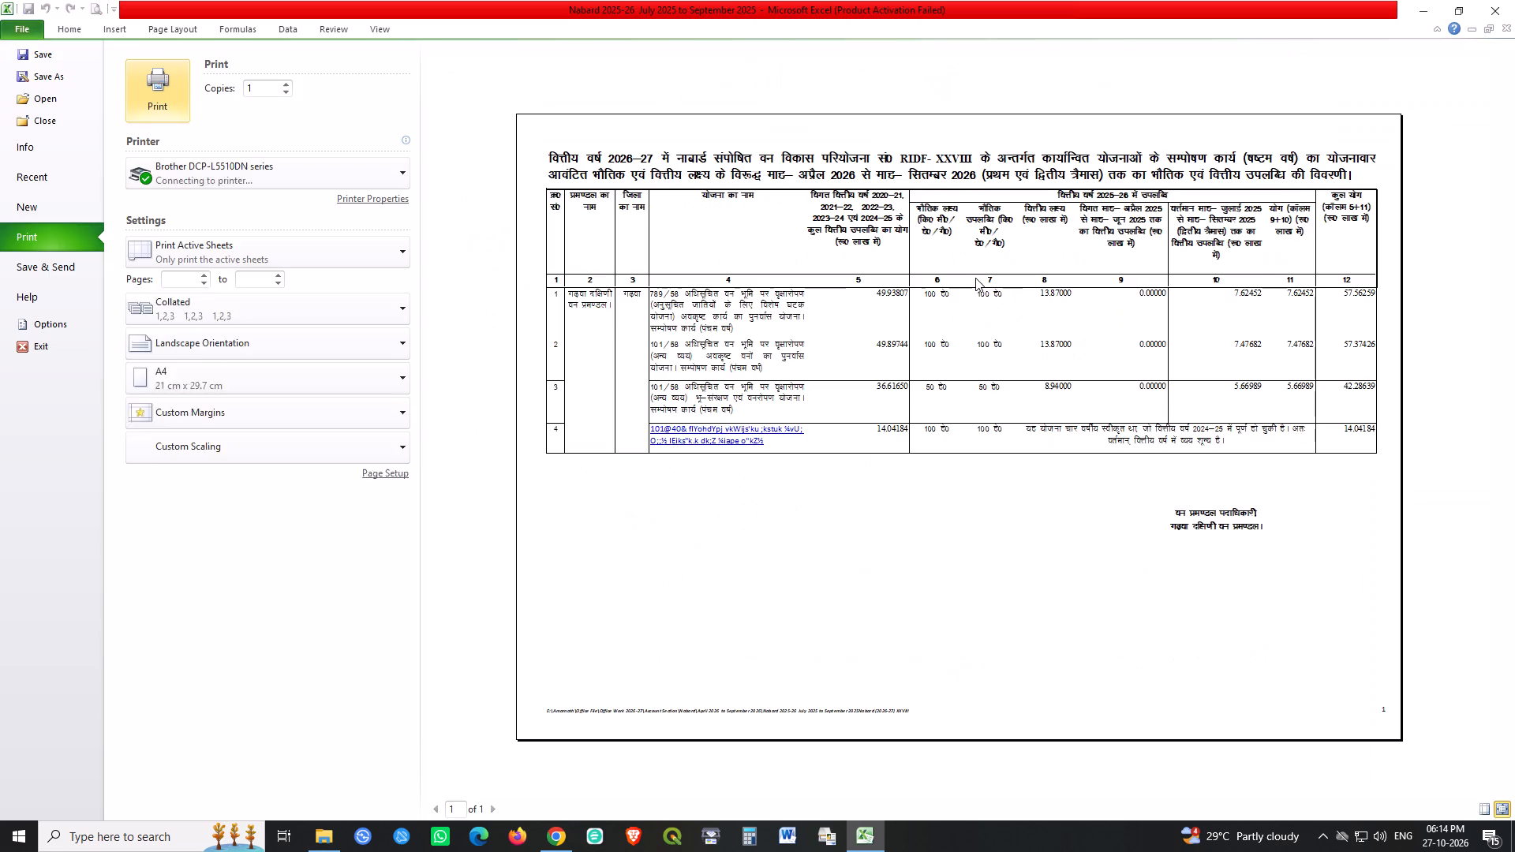
{"action": "key", "text": "Escape"}
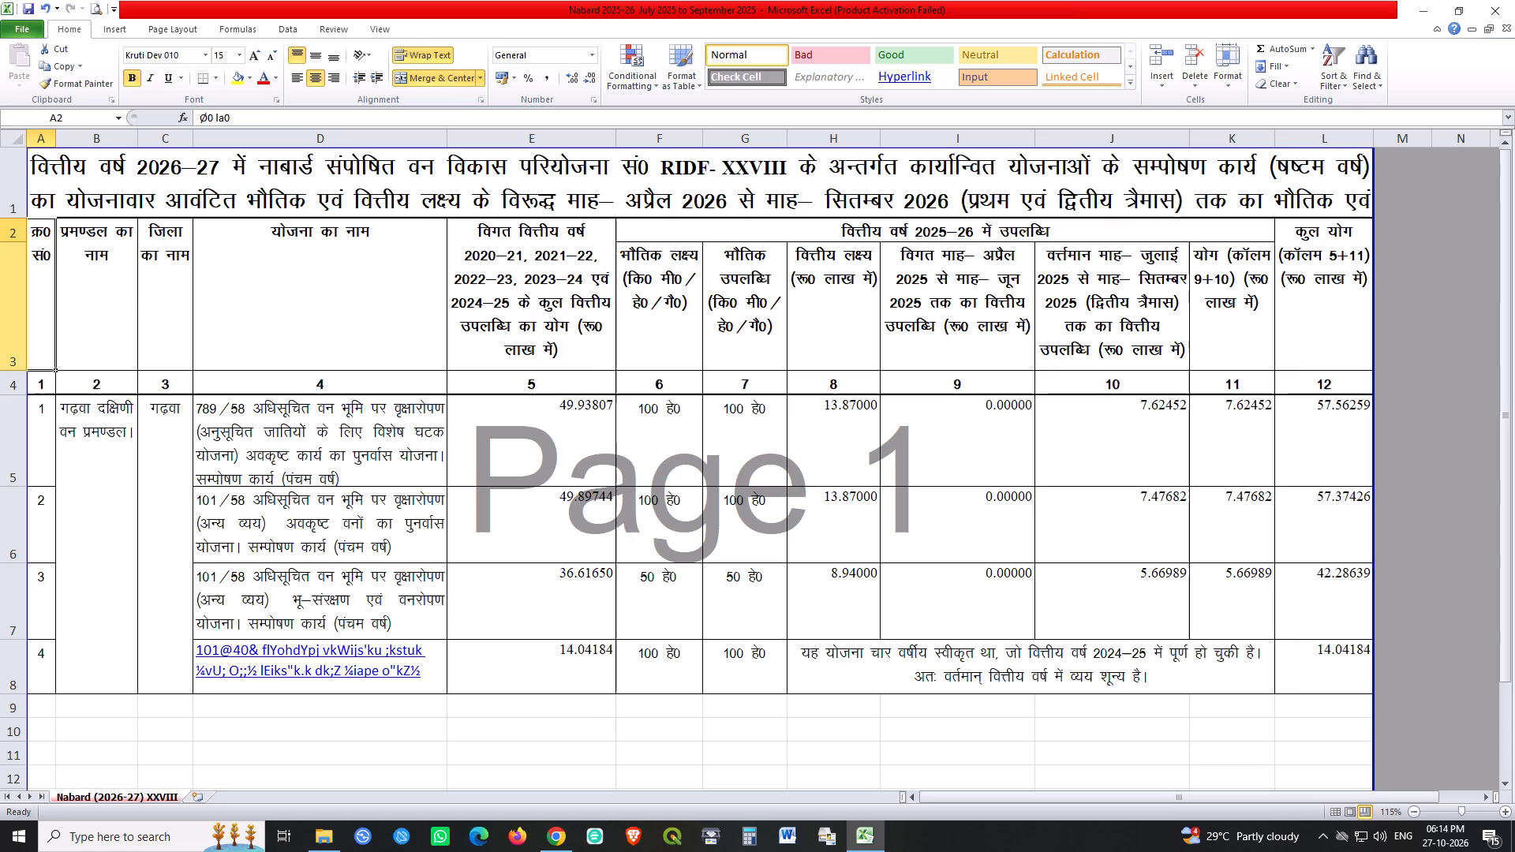
Delete the years 2020-21 and 2021-22 from the past financial years header in cell E2.
{"action": "key", "text": "Tab"}
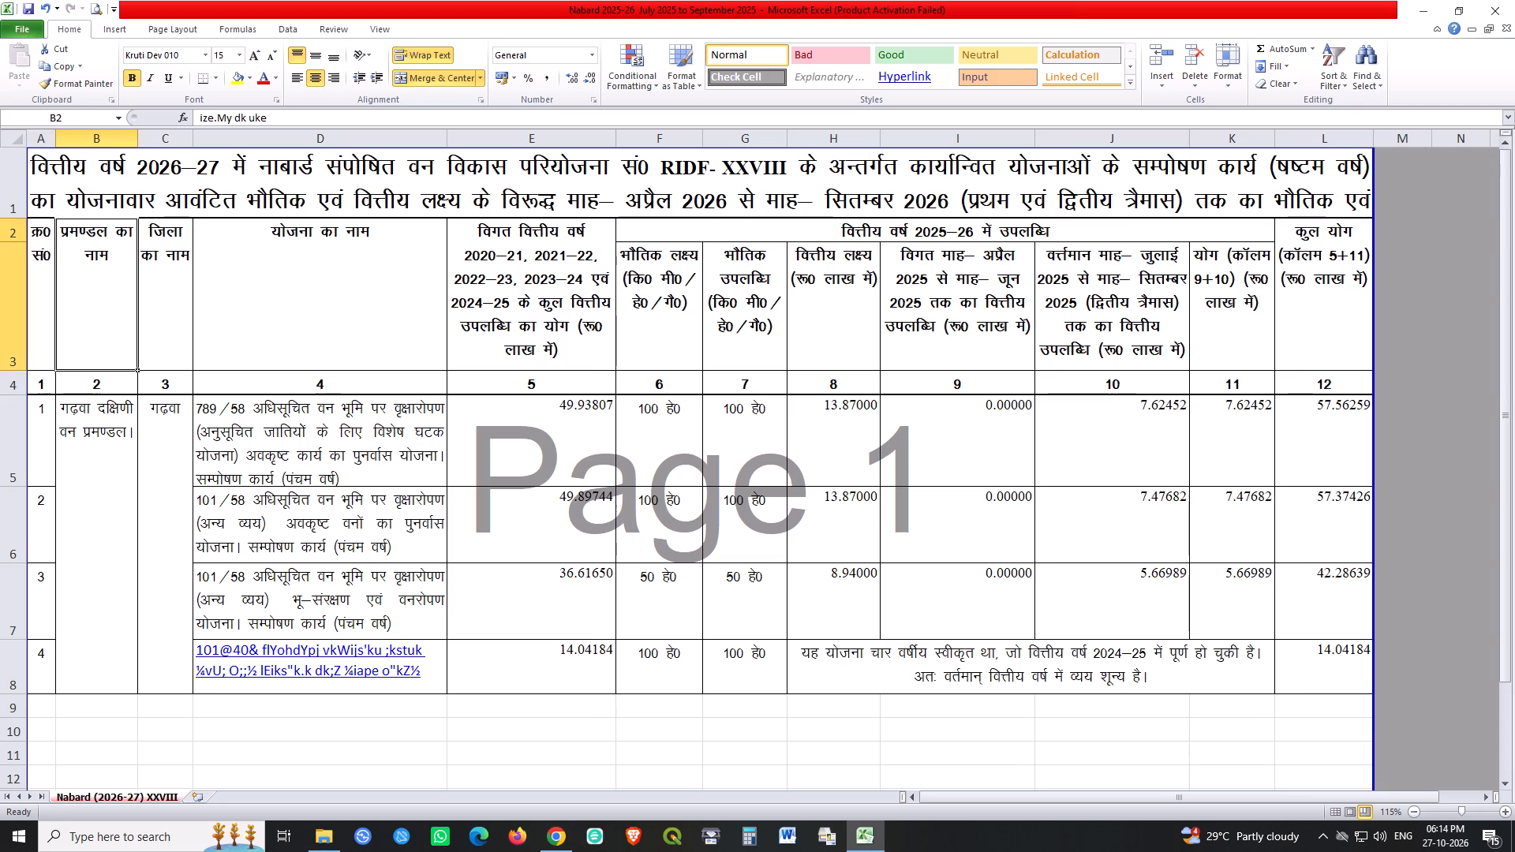
{"action": "key", "text": "Tab"}
{"action": "key", "text": "Tab"}
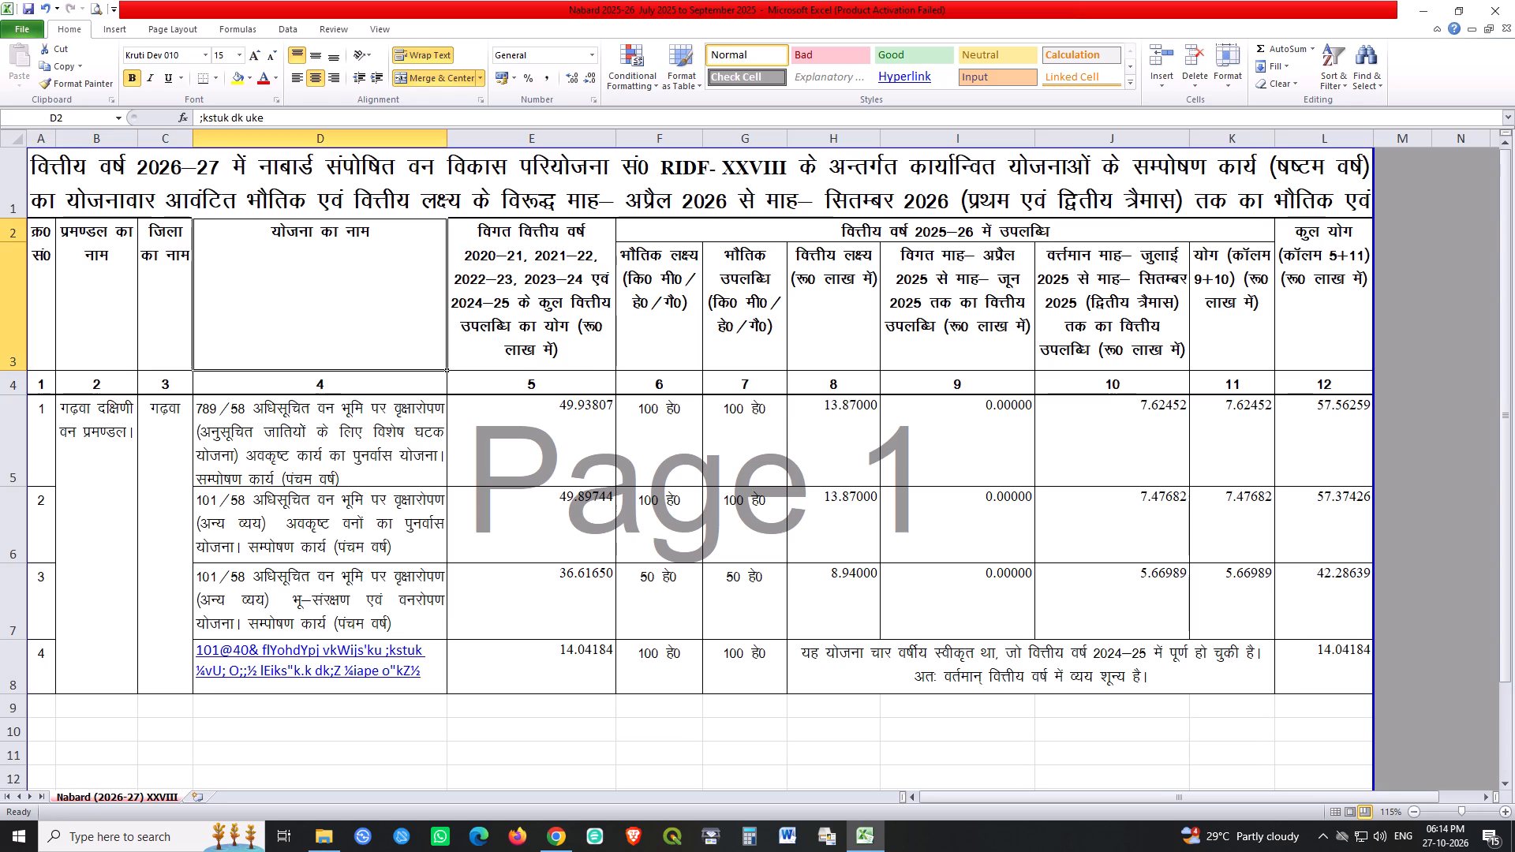
{"action": "key", "text": "Tab"}
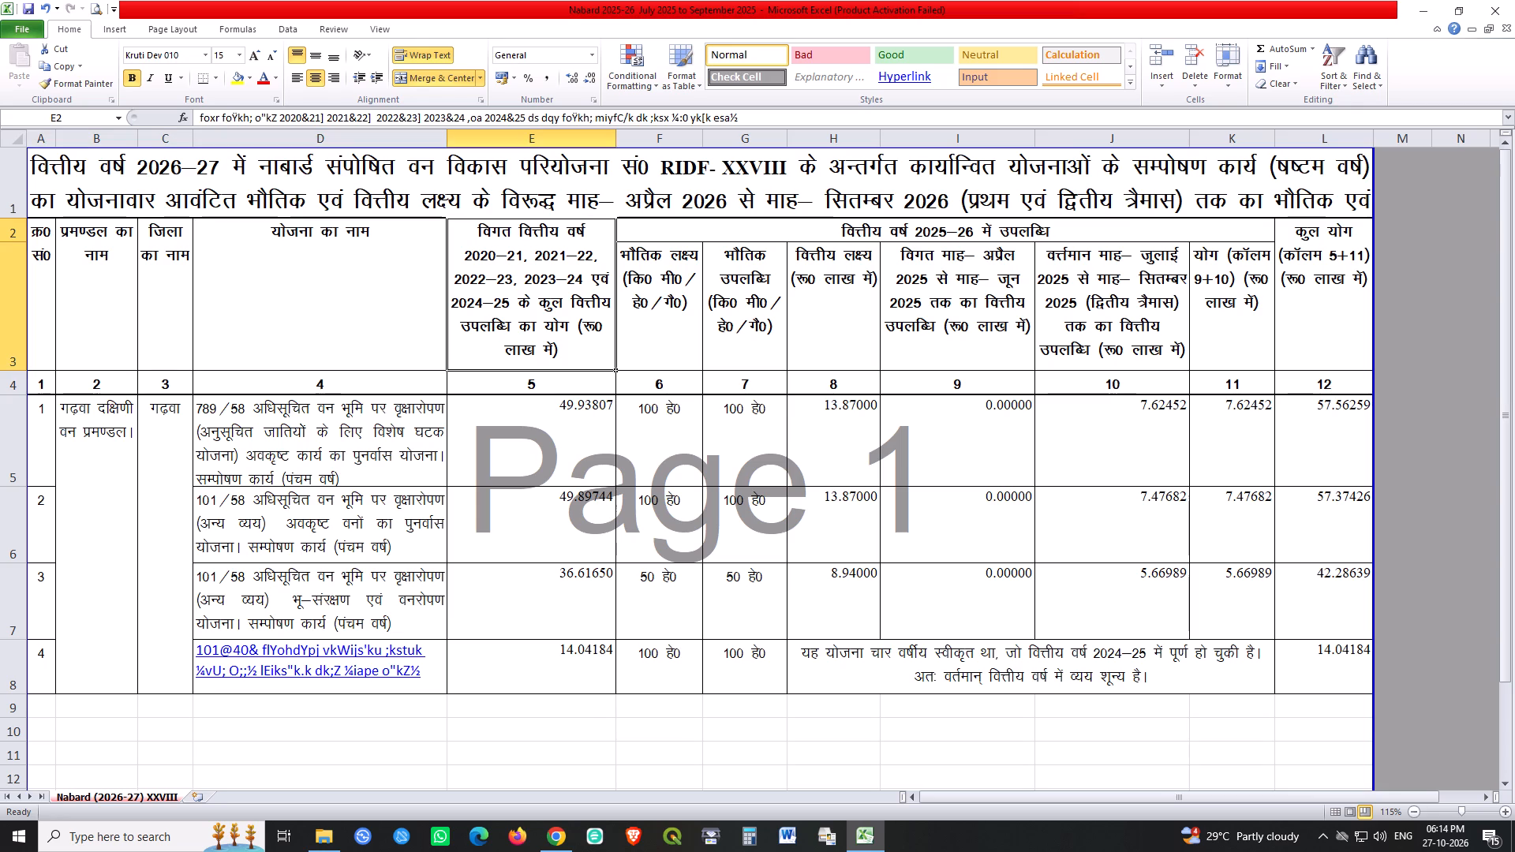
{"action": "double_click", "coordinate": [509, 252]}
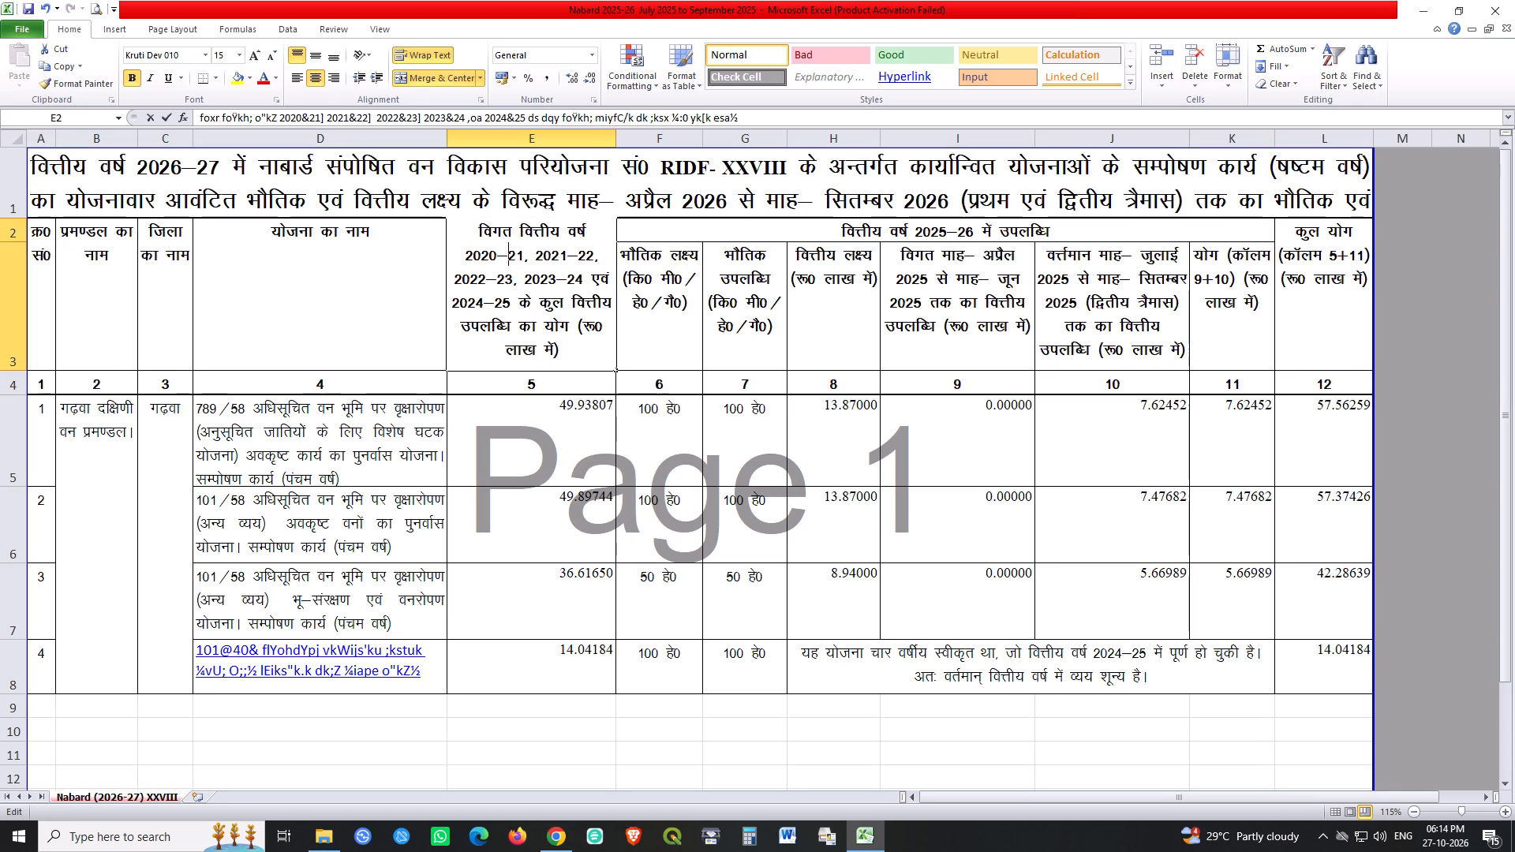
{"action": "left_click_drag", "start_coordinate": [603, 259], "coordinate": [467, 262]}
{"action": "key", "text": "Delete"}
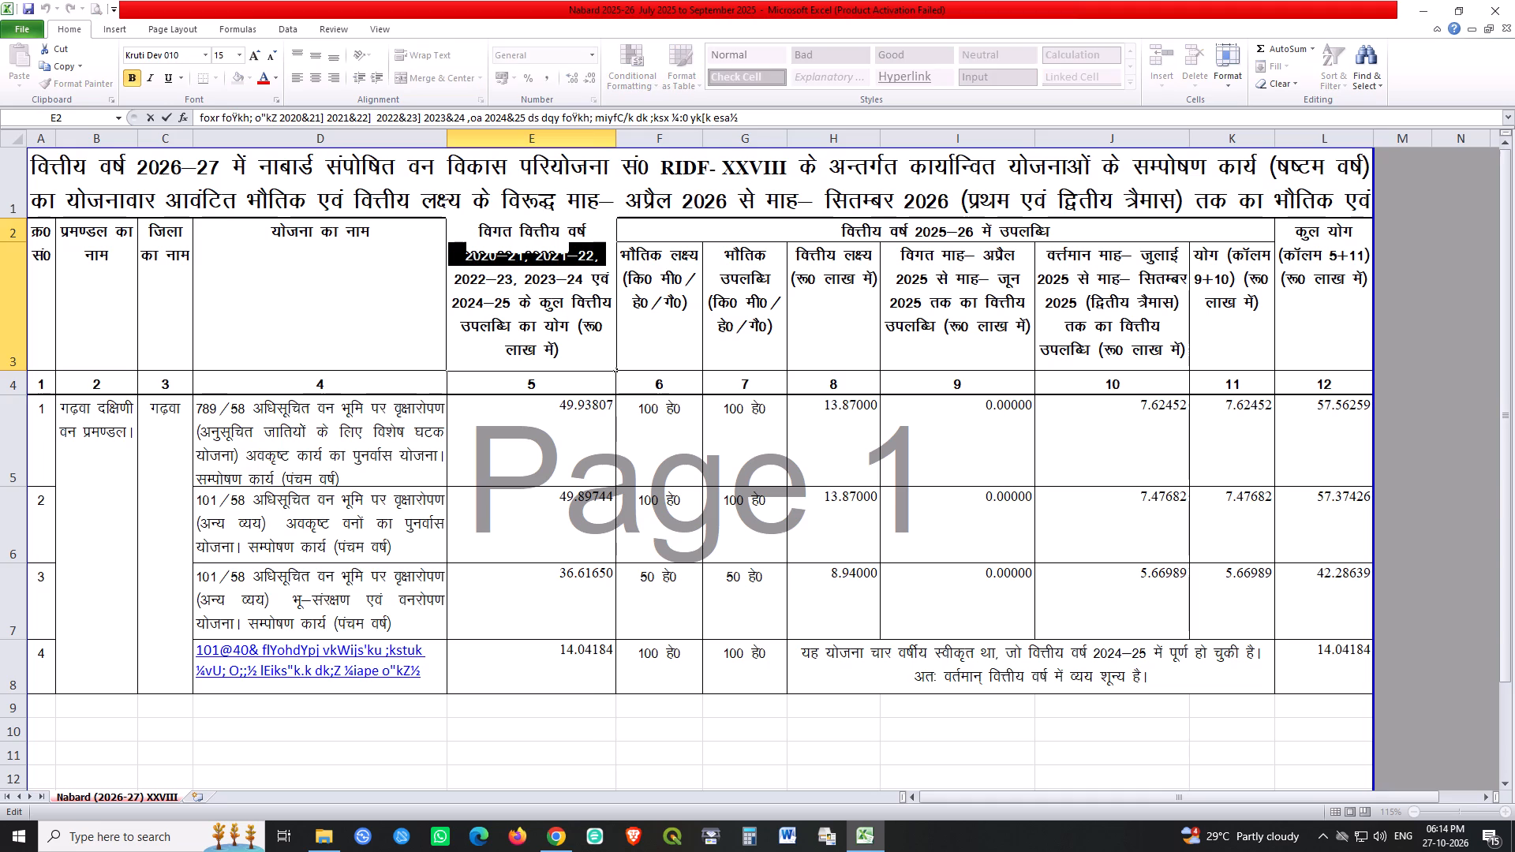
{"action": "left_click", "coordinate": [503, 256]}
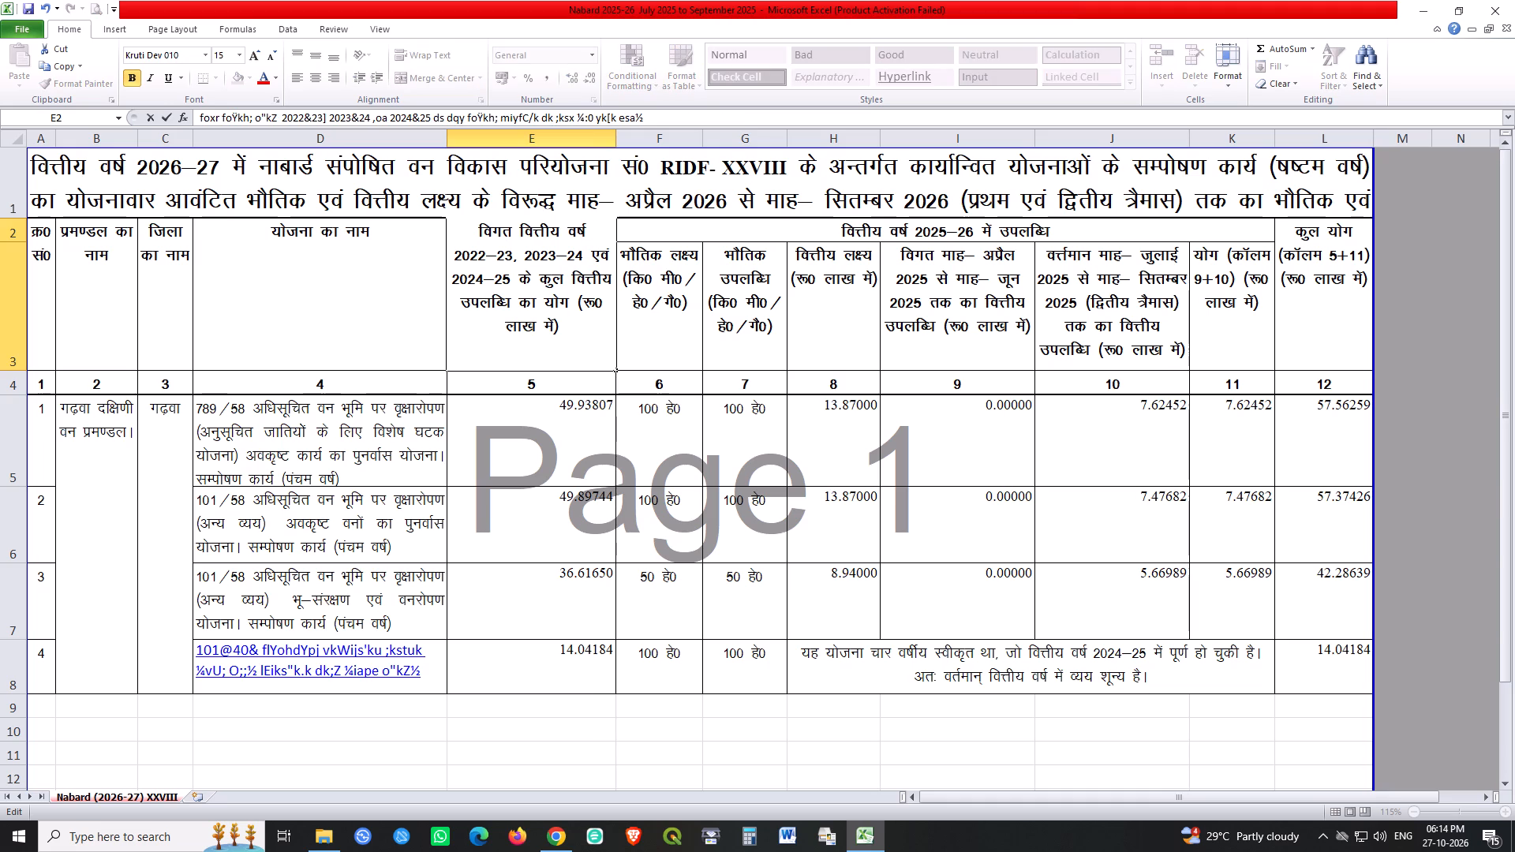
Cut the word एवं after 2023-24 in header cell E2 and put a comma directly after that year, entered as "]".
{"action": "key", "text": "Right"}
{"action": "key", "text": "Right"}
{"action": "key", "text": "Right"}
{"action": "key", "text": "Right"}
{"action": "key", "text": "Right"}
{"action": "key", "text": "Right"}
{"action": "key", "text": "Right"}
{"action": "key", "text": "Right"}
{"action": "key", "text": "Right"}
{"action": "key", "text": "Right"}
{"action": "key", "text": "Right"}
{"action": "key", "text": "ctrl+shift+Right"}
{"action": "key", "text": "ctrl+x"}
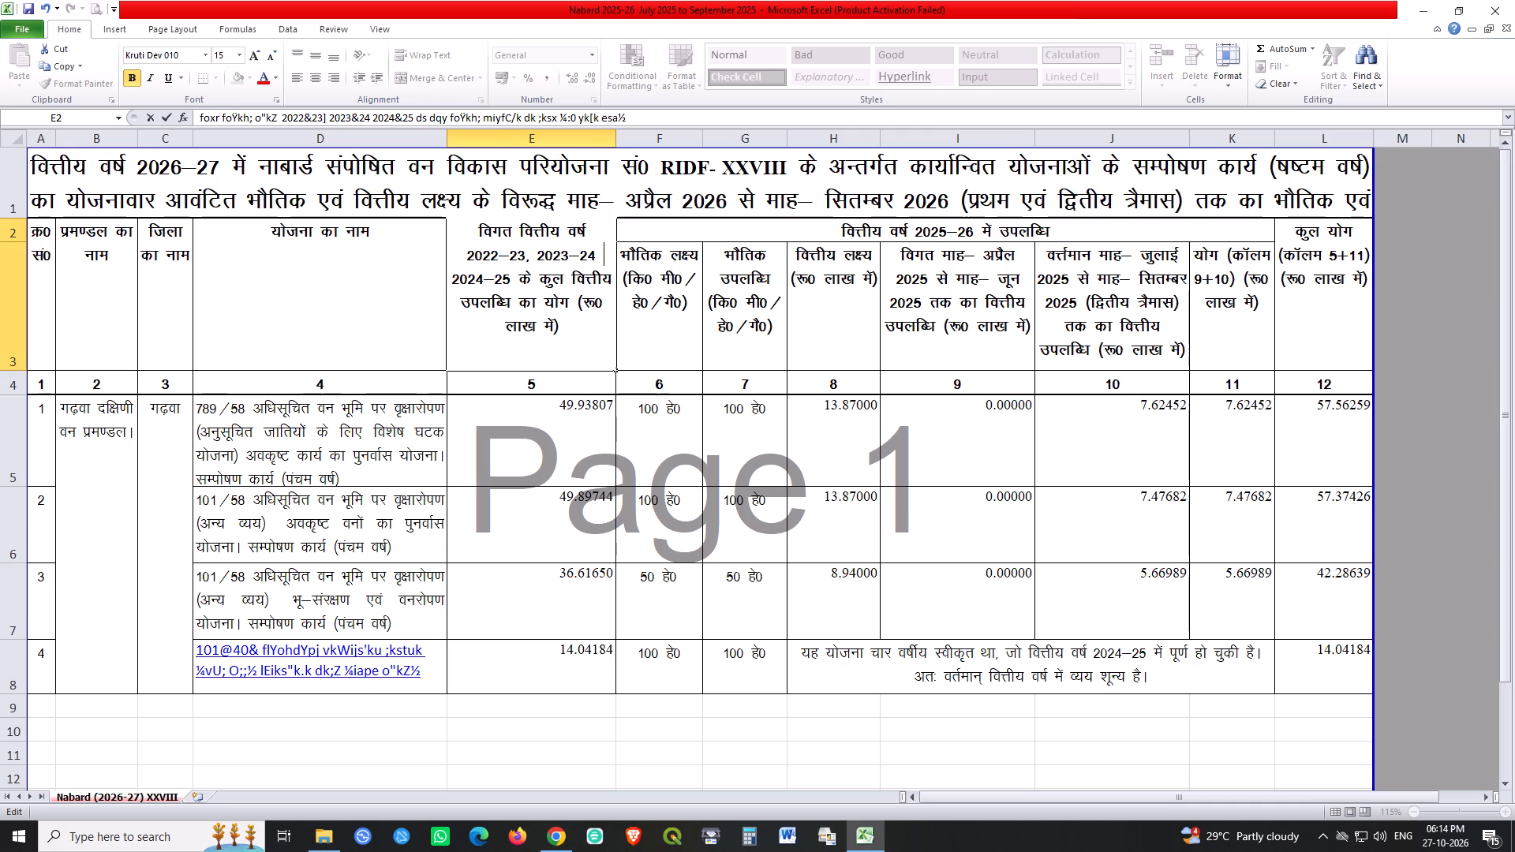
{"action": "key", "text": "Left"}
{"action": "key", "text": "bracketright"}
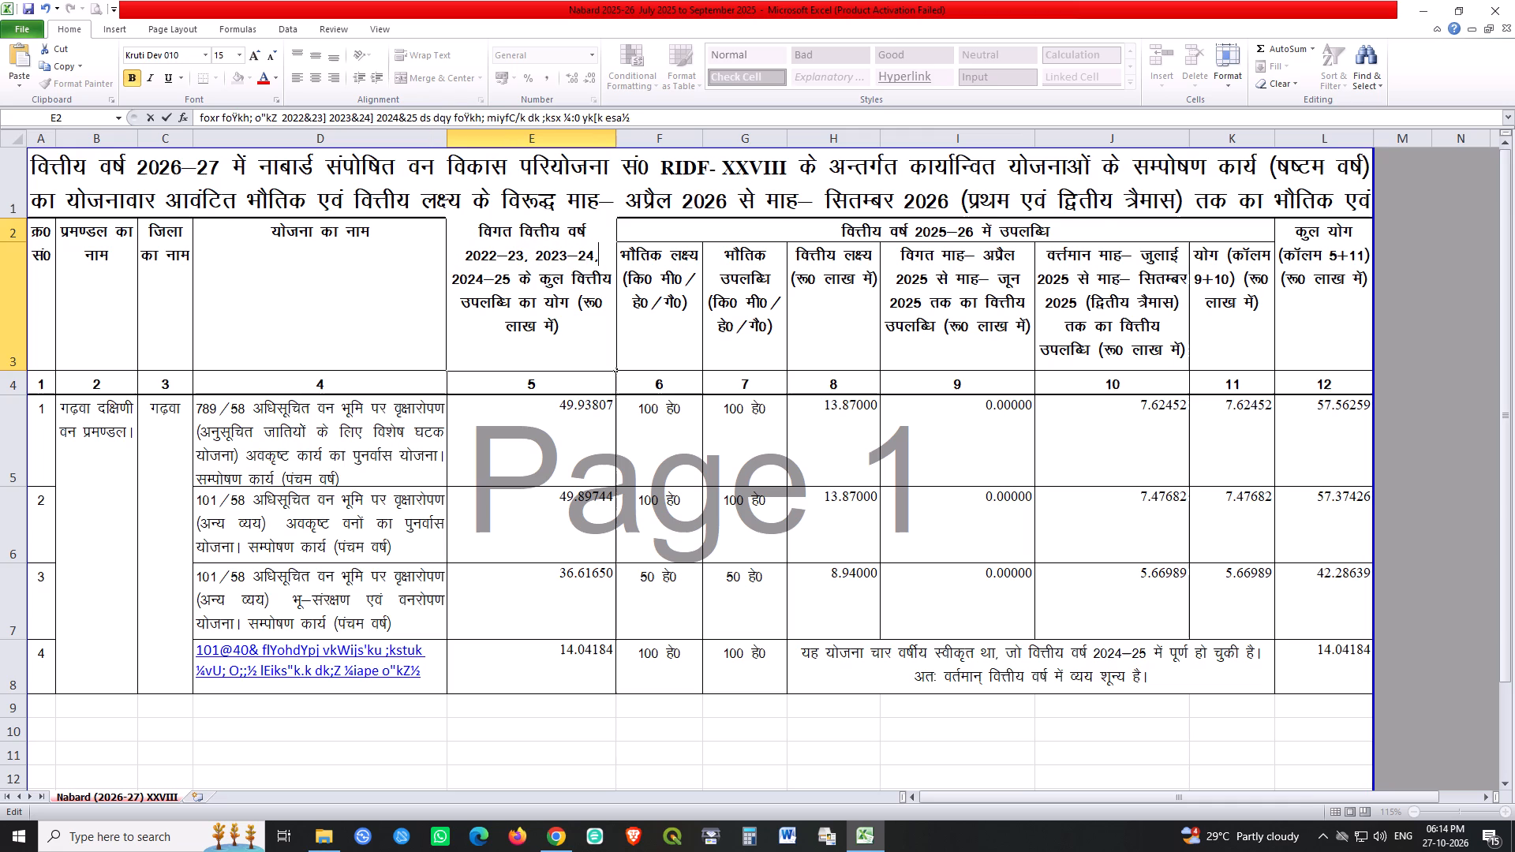
Paste एवं after 2024-25 in header cell E2 and add the year 2025-26, with its dash entered as "&".
{"action": "key", "text": "Right"}
{"action": "key", "text": "Right"}
{"action": "key", "text": "Right"}
{"action": "key", "text": "Right"}
{"action": "key", "text": "Right"}
{"action": "key", "text": "Right"}
{"action": "key", "text": "Right"}
{"action": "key", "text": "Right"}
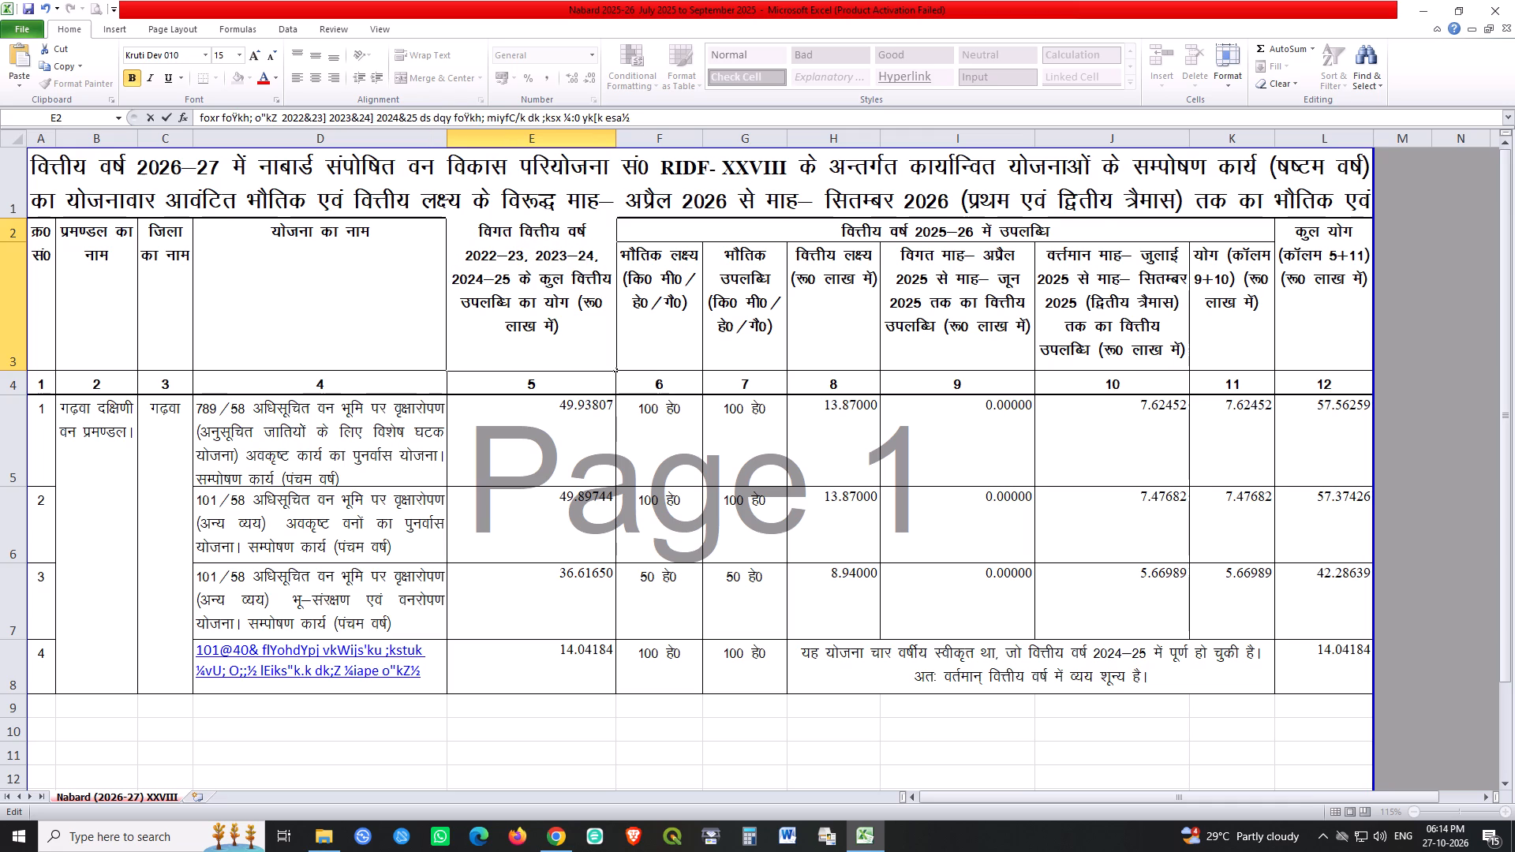
{"action": "key", "text": "space"}
{"action": "key", "text": "ctrl+v"}
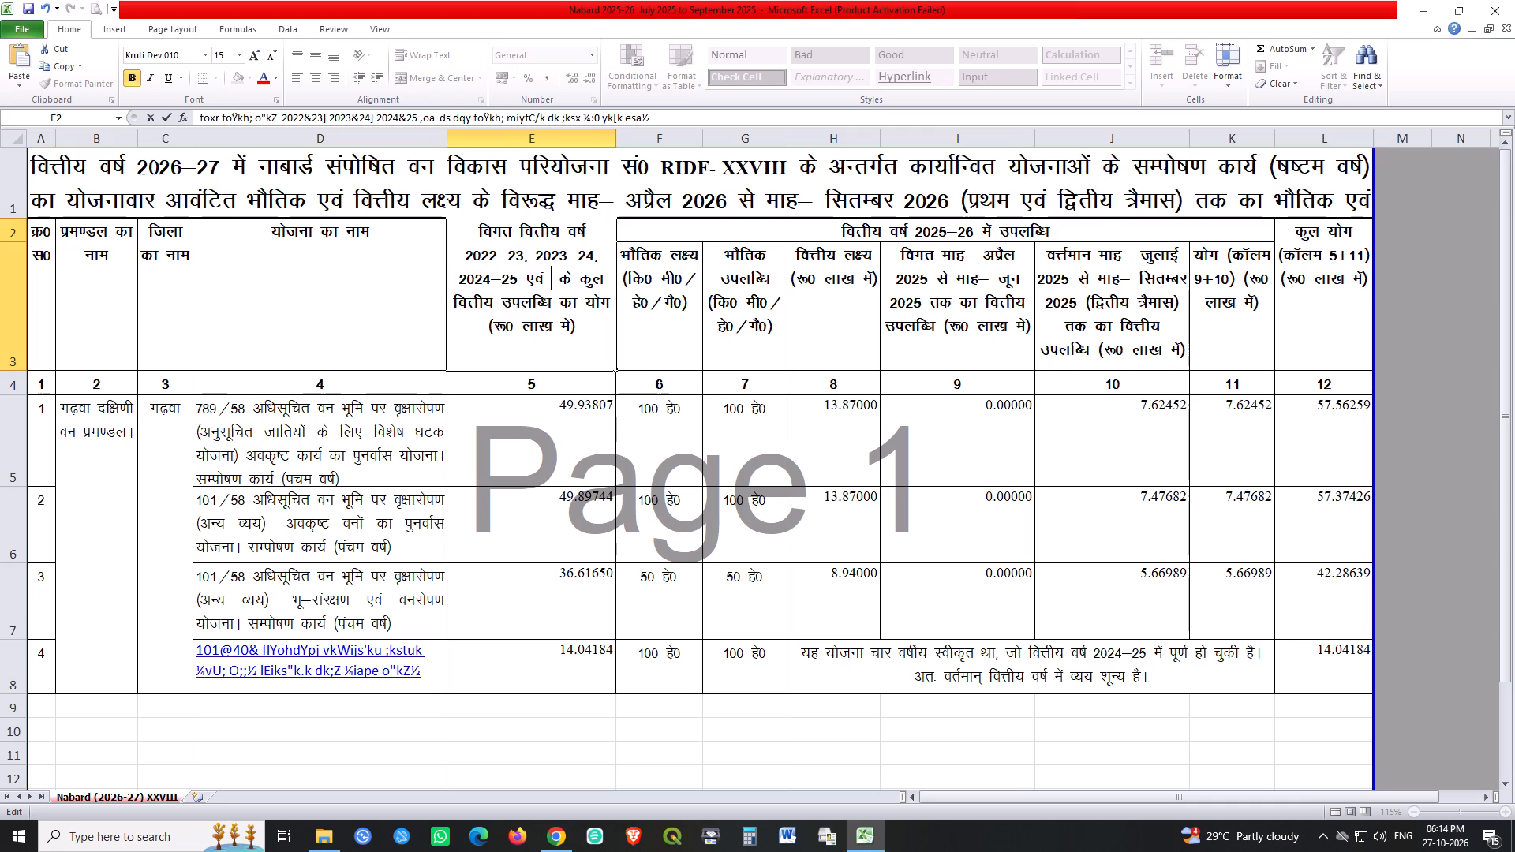
{"action": "type", "text": "2025-2"}
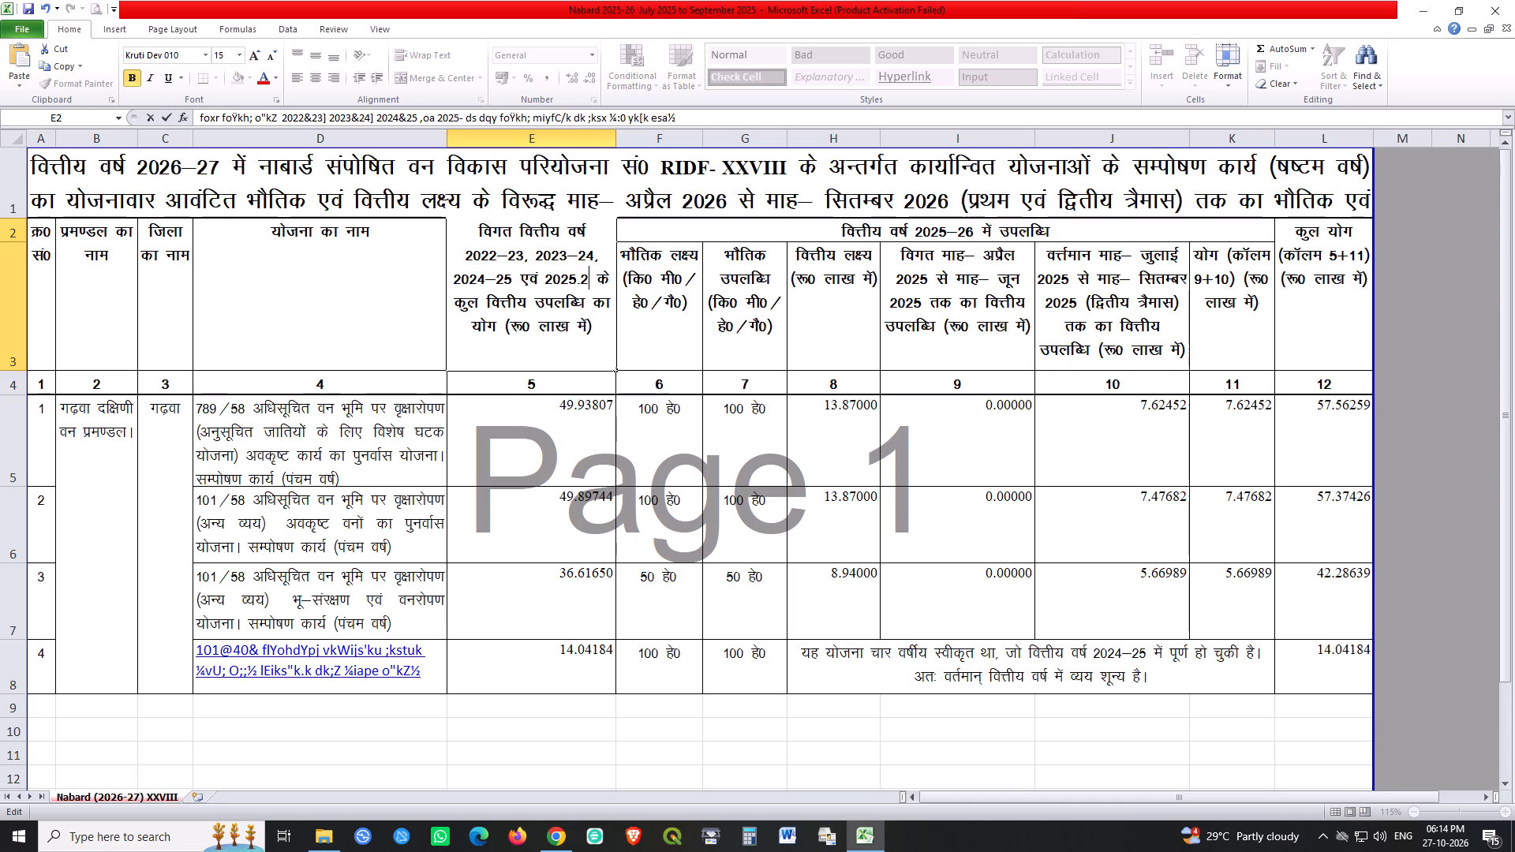
{"action": "key", "text": "BackSpace"}
{"action": "key", "text": "BackSpace"}
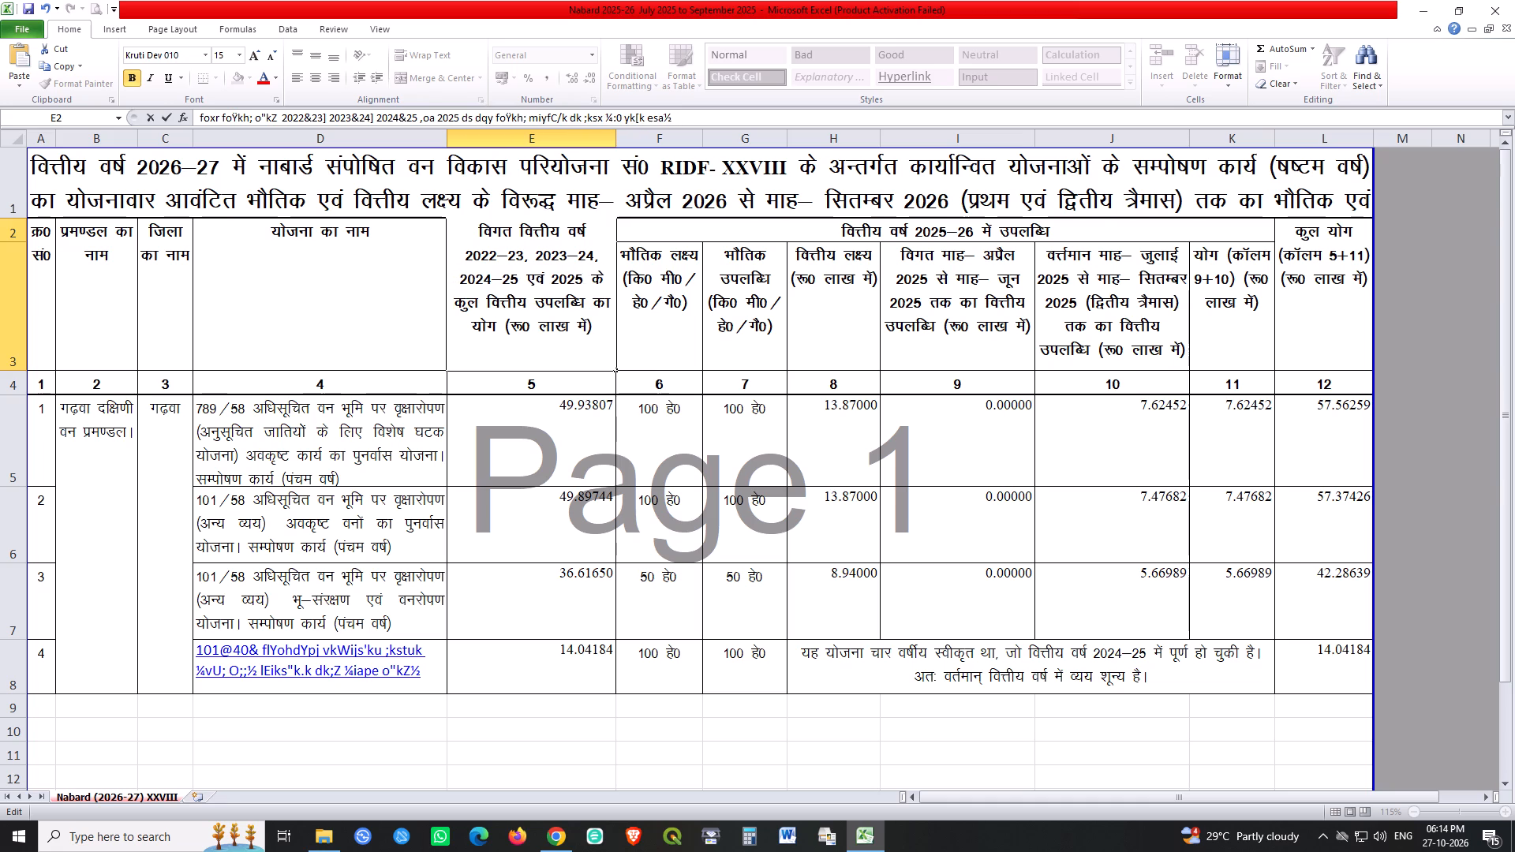
{"action": "type", "text": "&26"}
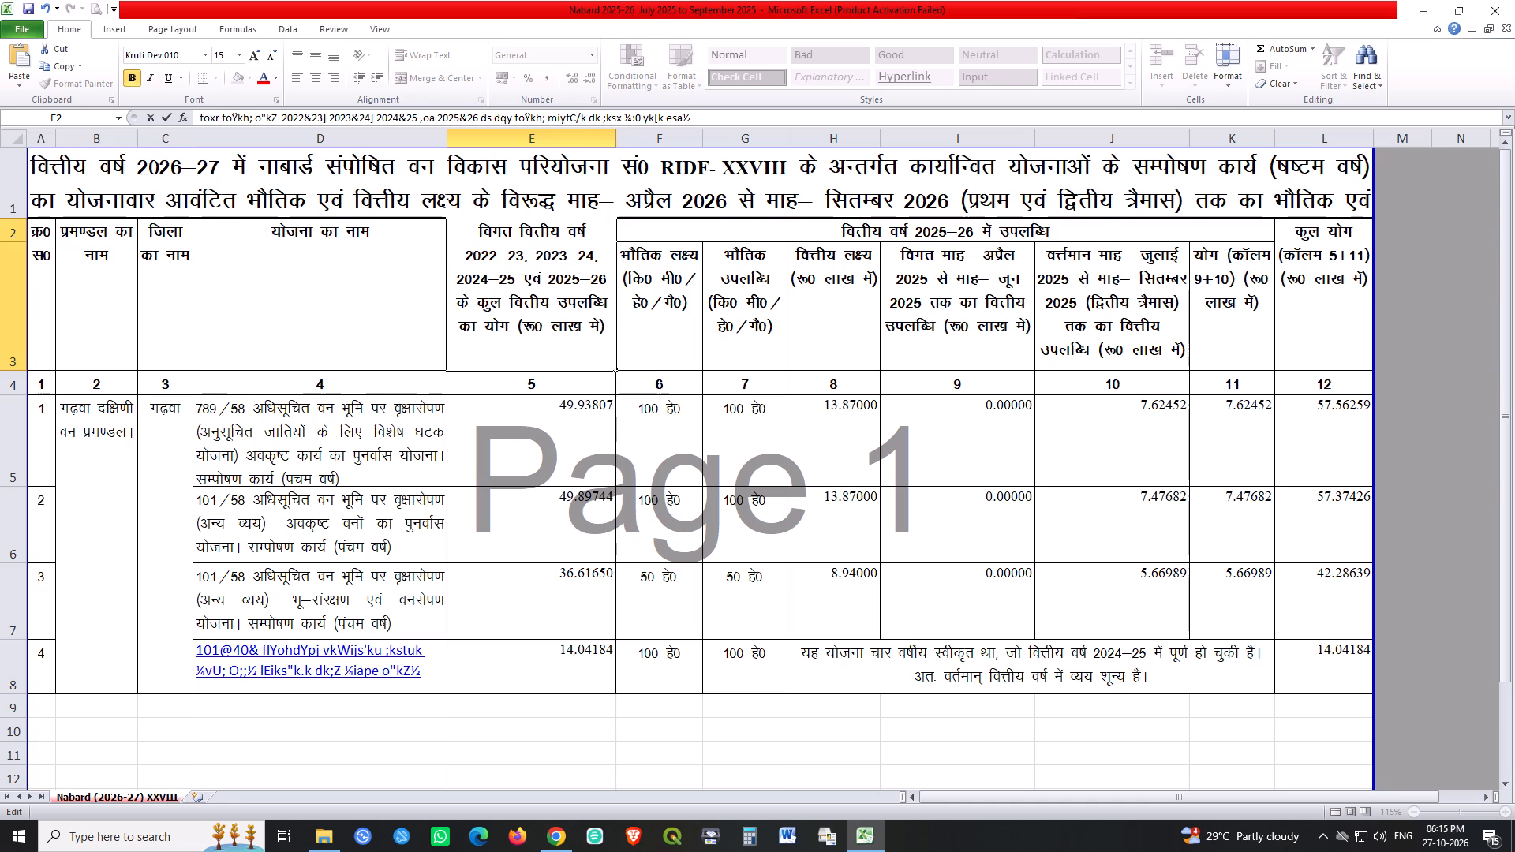
Insert तक, entered in Kruti Dev as "rd", between 2025-26 and के in header cell E2.
{"action": "key", "text": "Right"}
{"action": "key", "text": "Right"}
{"action": "key", "text": "Left"}
{"action": "type", "text": "rd"}
{"action": "key", "text": "space"}
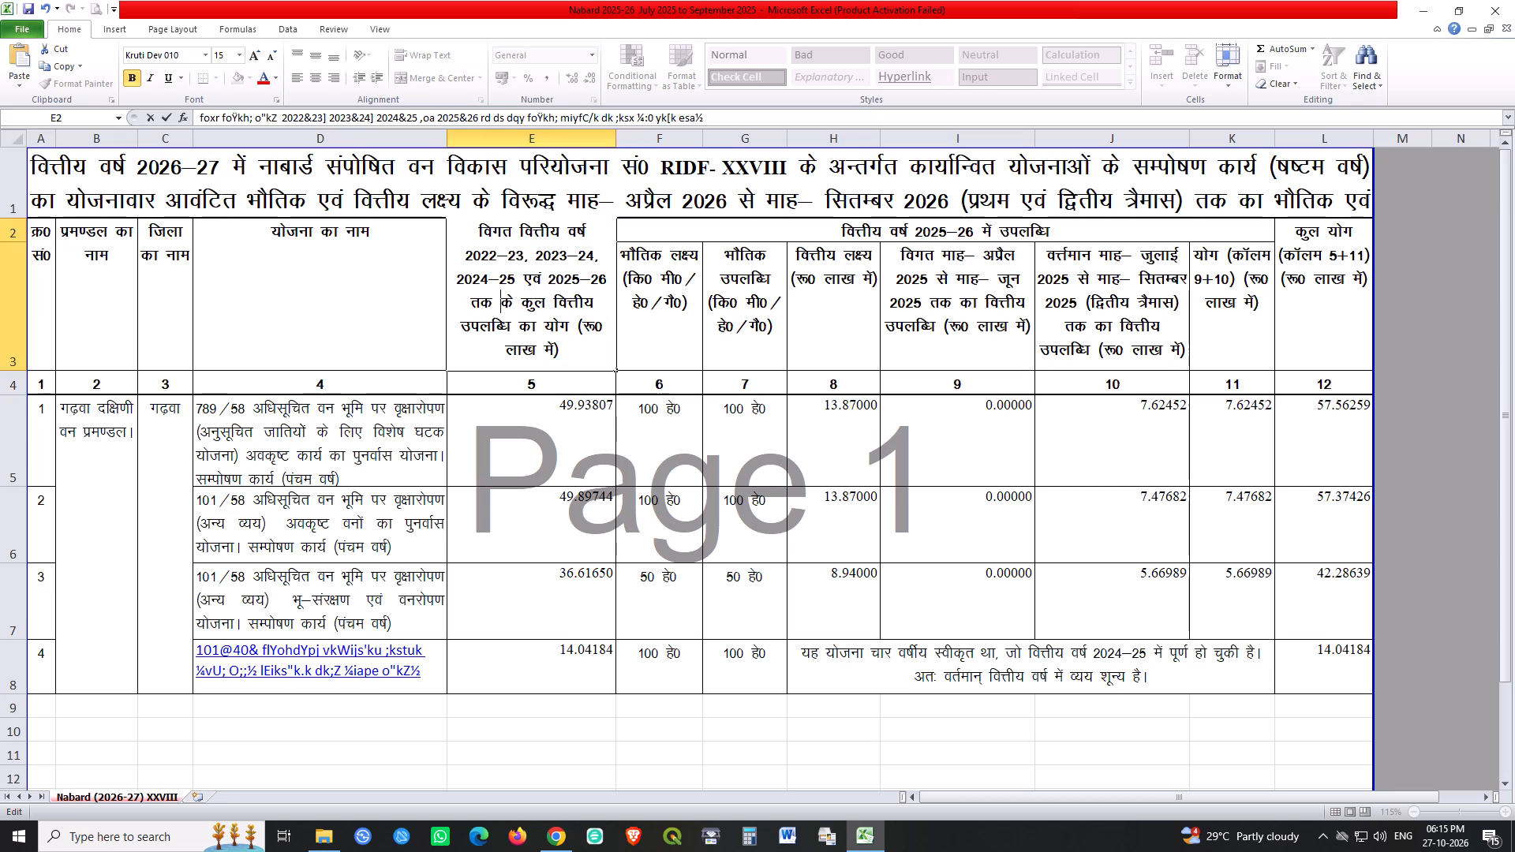
{"action": "key", "text": "Right"}
{"action": "key", "text": "Right"}
{"action": "key", "text": "Right"}
Insert a line break before (रू0 लाख में) in header cell E2 so the unit starts on its own line.
{"action": "key", "text": "Right"}
{"action": "key", "text": "Right"}
{"action": "key", "text": "Right"}
{"action": "key", "text": "Right"}
{"action": "key", "text": "Right"}
{"action": "key", "text": "Right"}
{"action": "key", "text": "Right"}
{"action": "key", "text": "Right"}
{"action": "key", "text": "Right"}
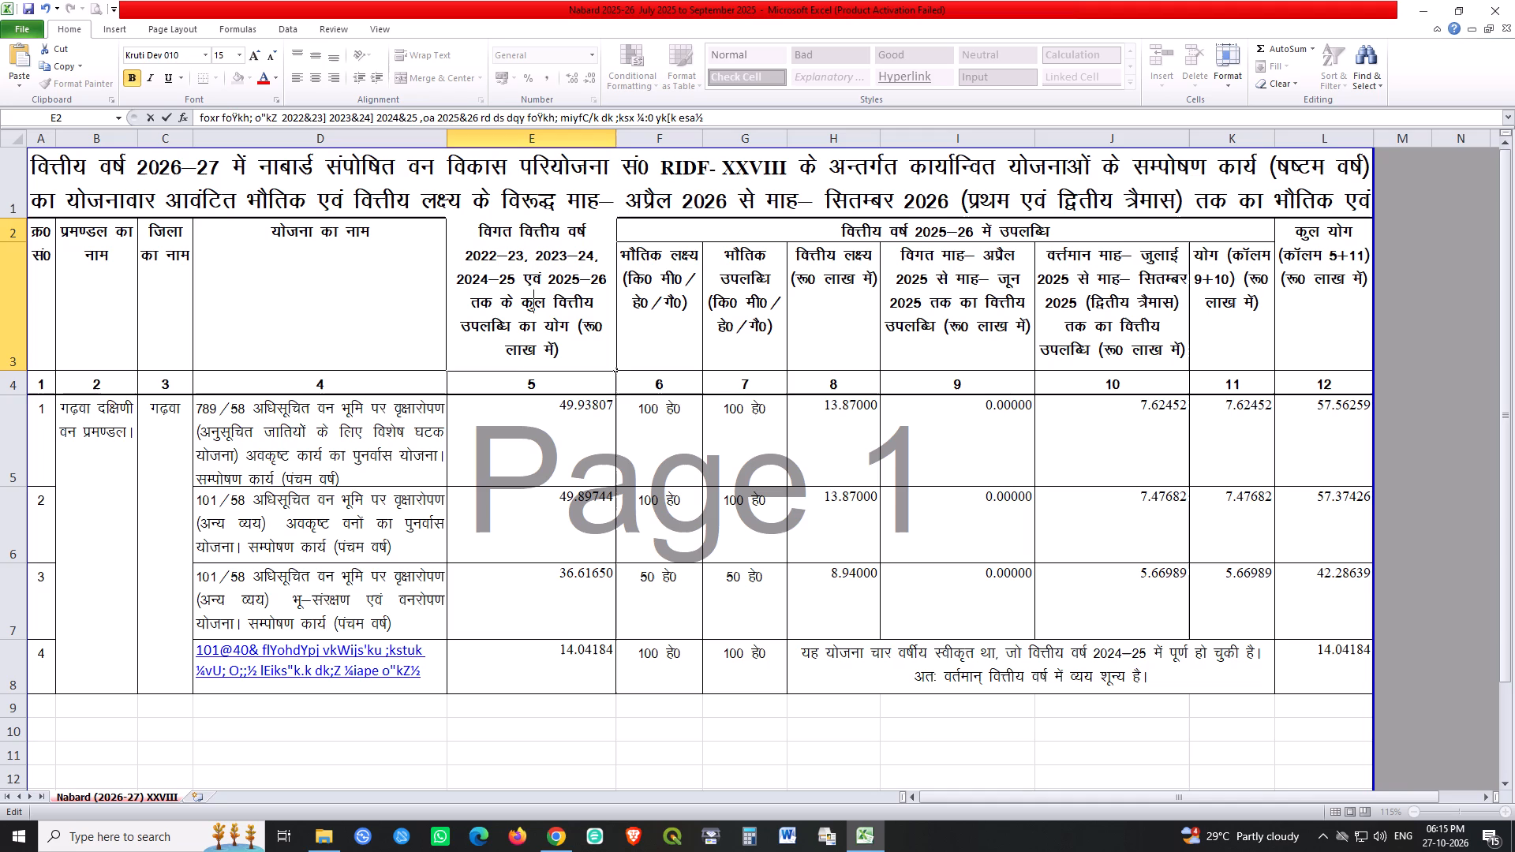
{"action": "key", "text": "Right"}
{"action": "key", "text": "Right"}
{"action": "key", "text": "Right"}
{"action": "key", "text": "Right"}
{"action": "key", "text": "Right"}
{"action": "key", "text": "Right"}
{"action": "key", "text": "Right"}
{"action": "key", "text": "Right"}
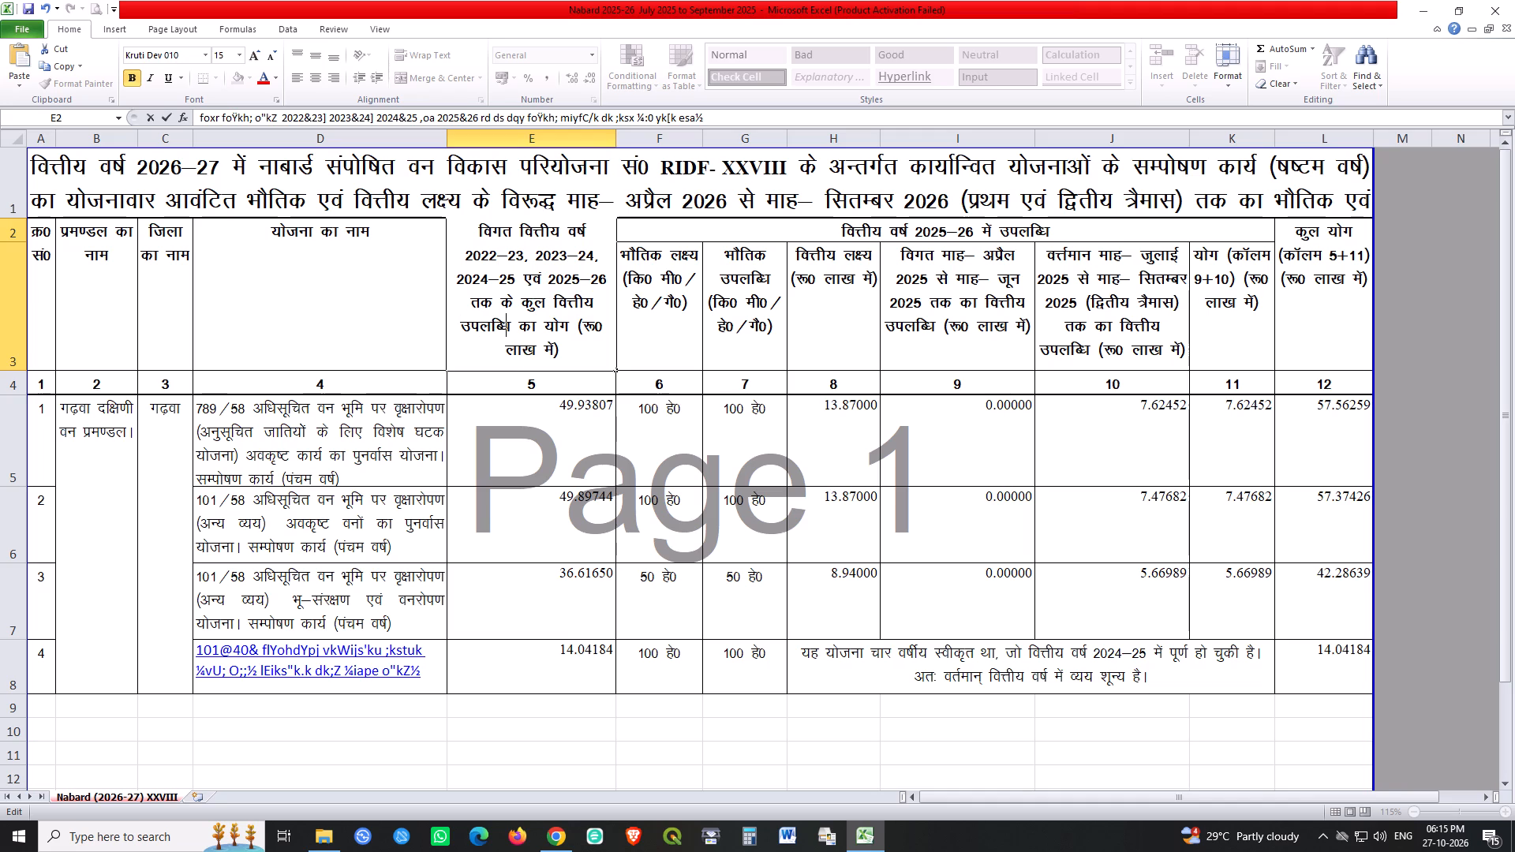
{"action": "key", "text": "Right"}
{"action": "key", "text": "Right"}
{"action": "key", "text": "Right"}
{"action": "key", "text": "Right"}
{"action": "key", "text": "Right"}
{"action": "key", "text": "Right"}
{"action": "key", "text": "Right"}
{"action": "key", "text": "Right"}
{"action": "key", "text": "Right"}
{"action": "key", "text": "Right"}
{"action": "key", "text": "Right"}
{"action": "key", "text": "Return"}
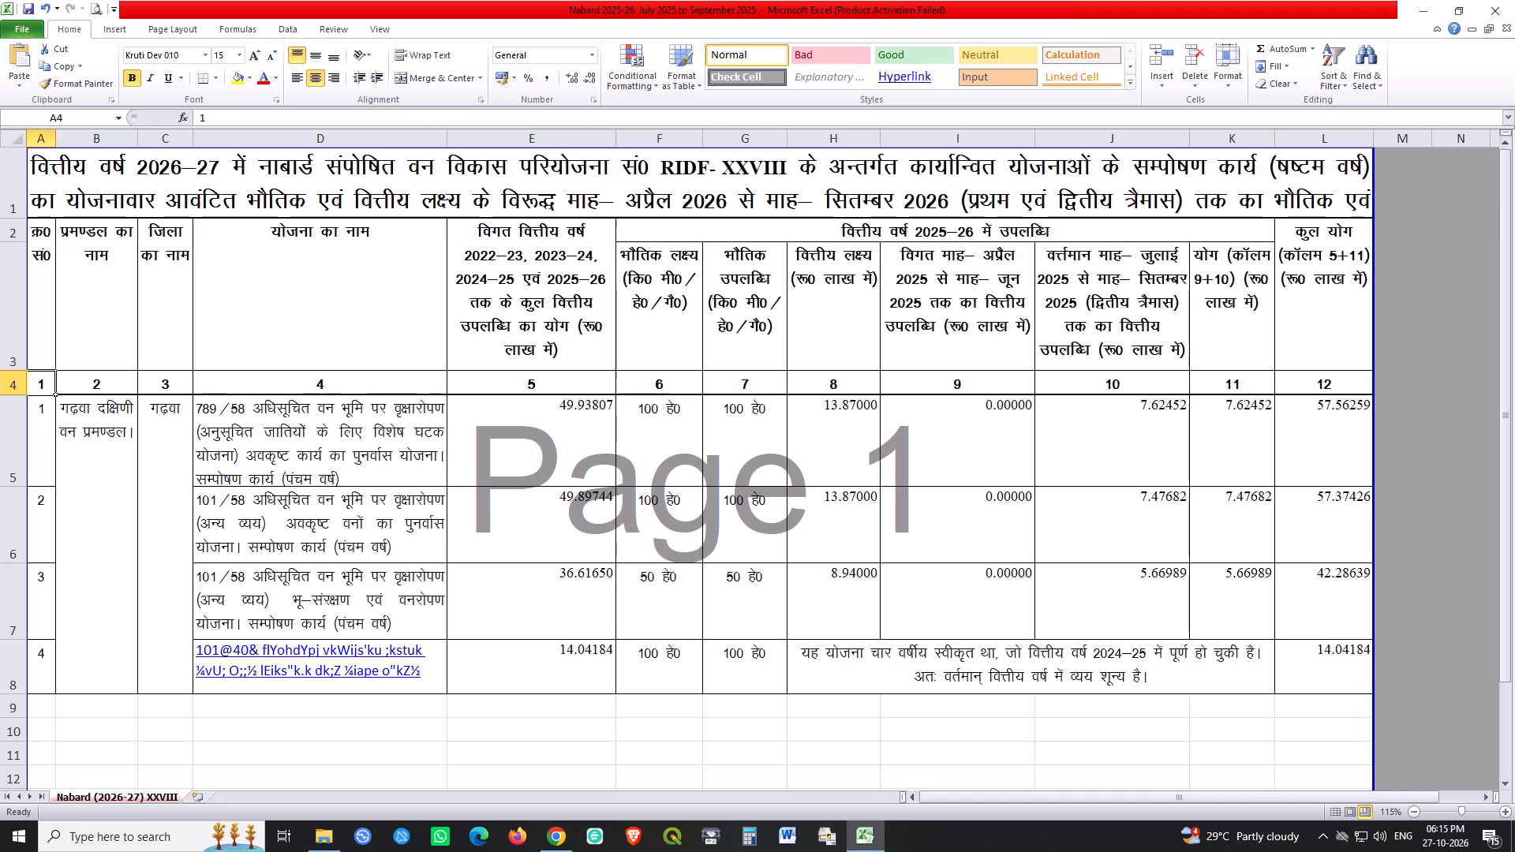
{"action": "double_click", "coordinate": [571, 325]}
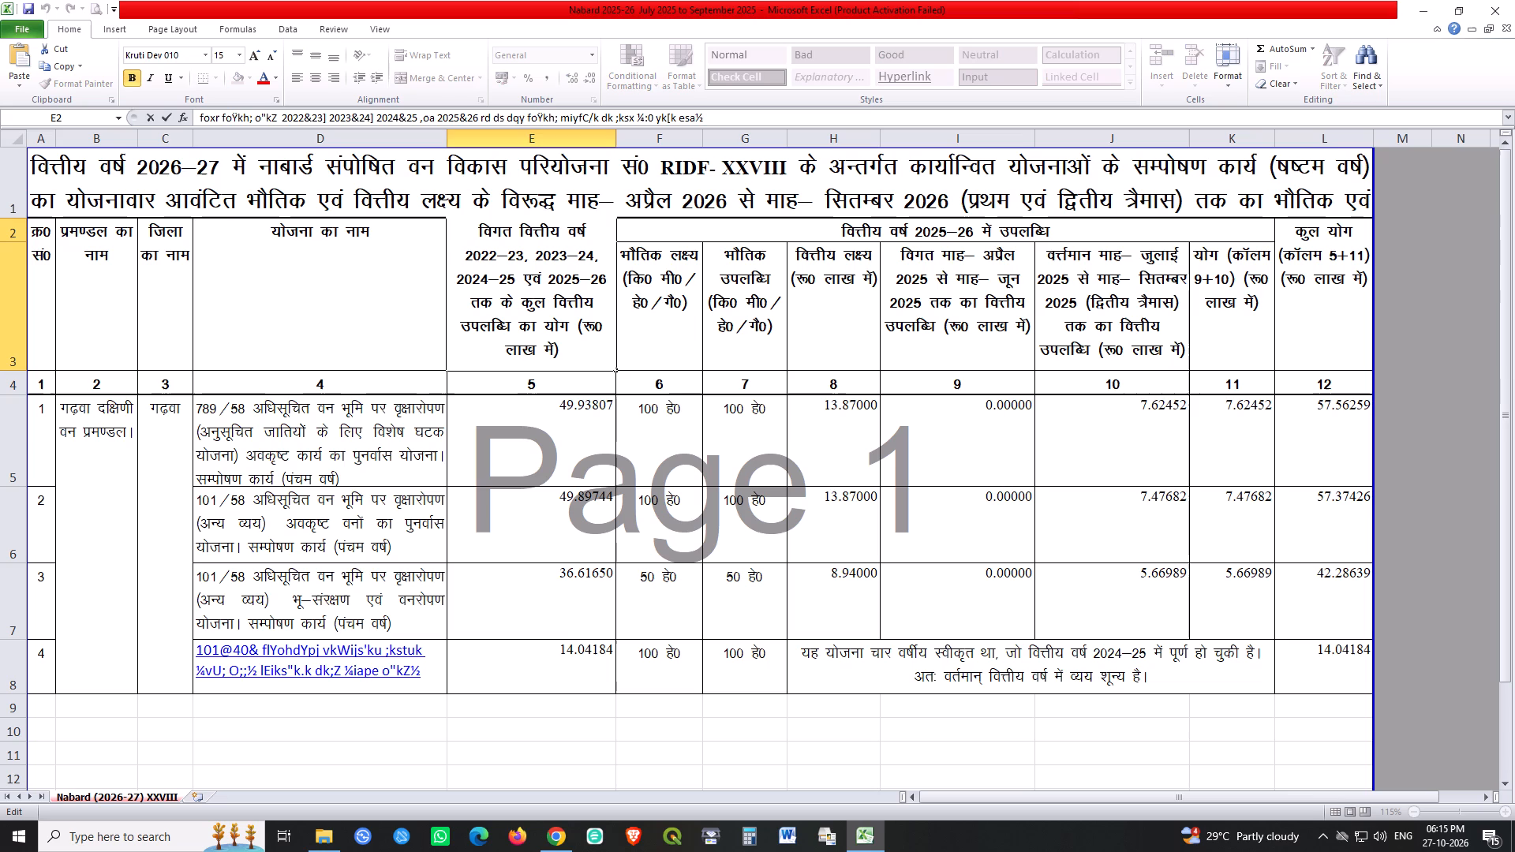
{"action": "key", "text": "Right"}
{"action": "key", "text": "alt+Return"}
{"action": "key", "text": "Return"}
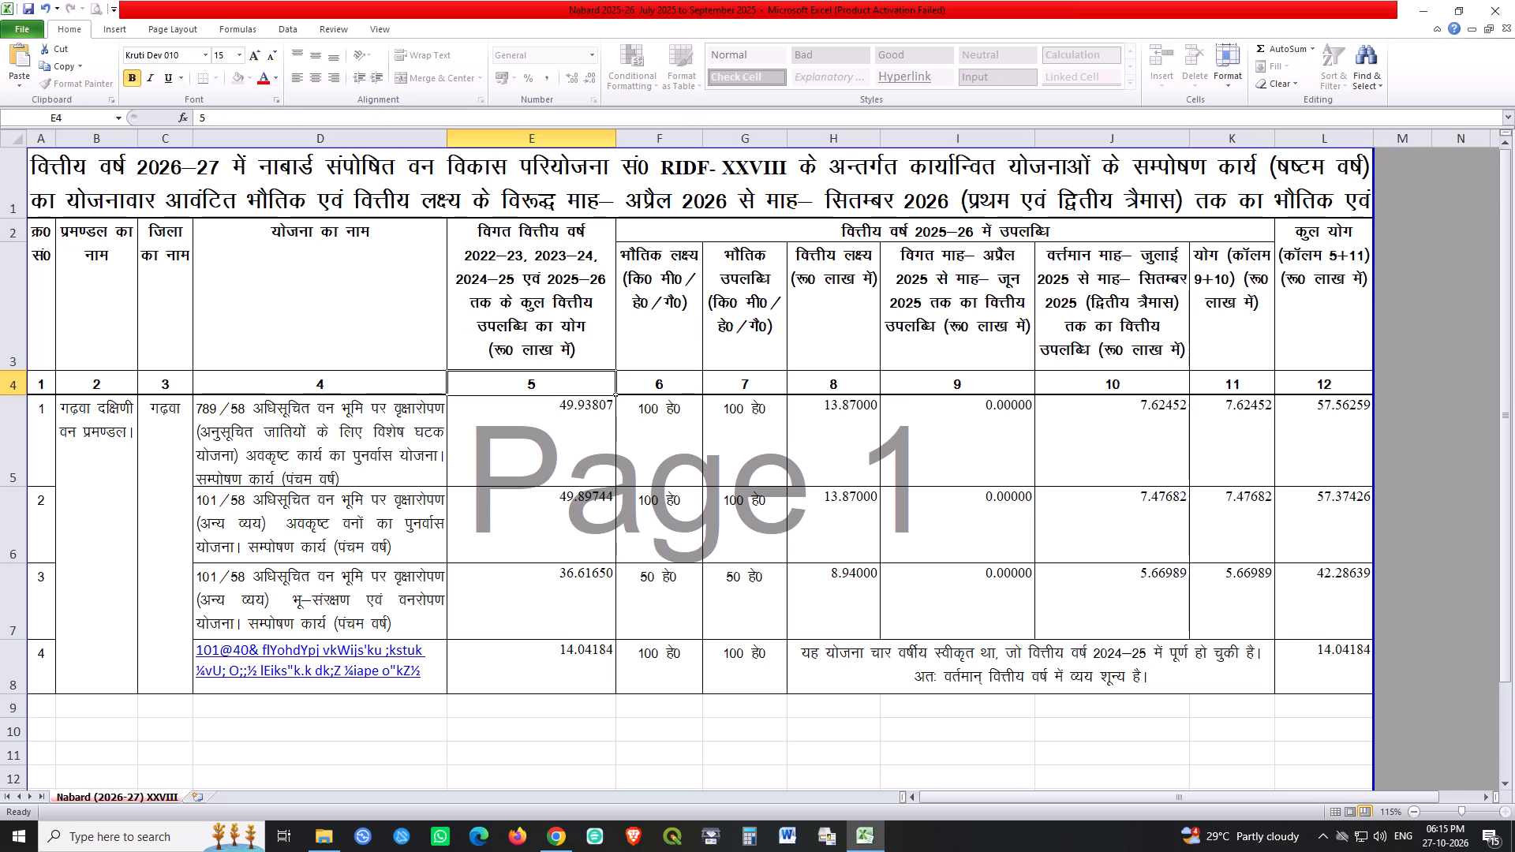
Change the financial year in the achievement header in merged cell F2 to 2026-27.
{"action": "left_click", "coordinate": [751, 234]}
{"action": "double_click", "coordinate": [945, 234]}
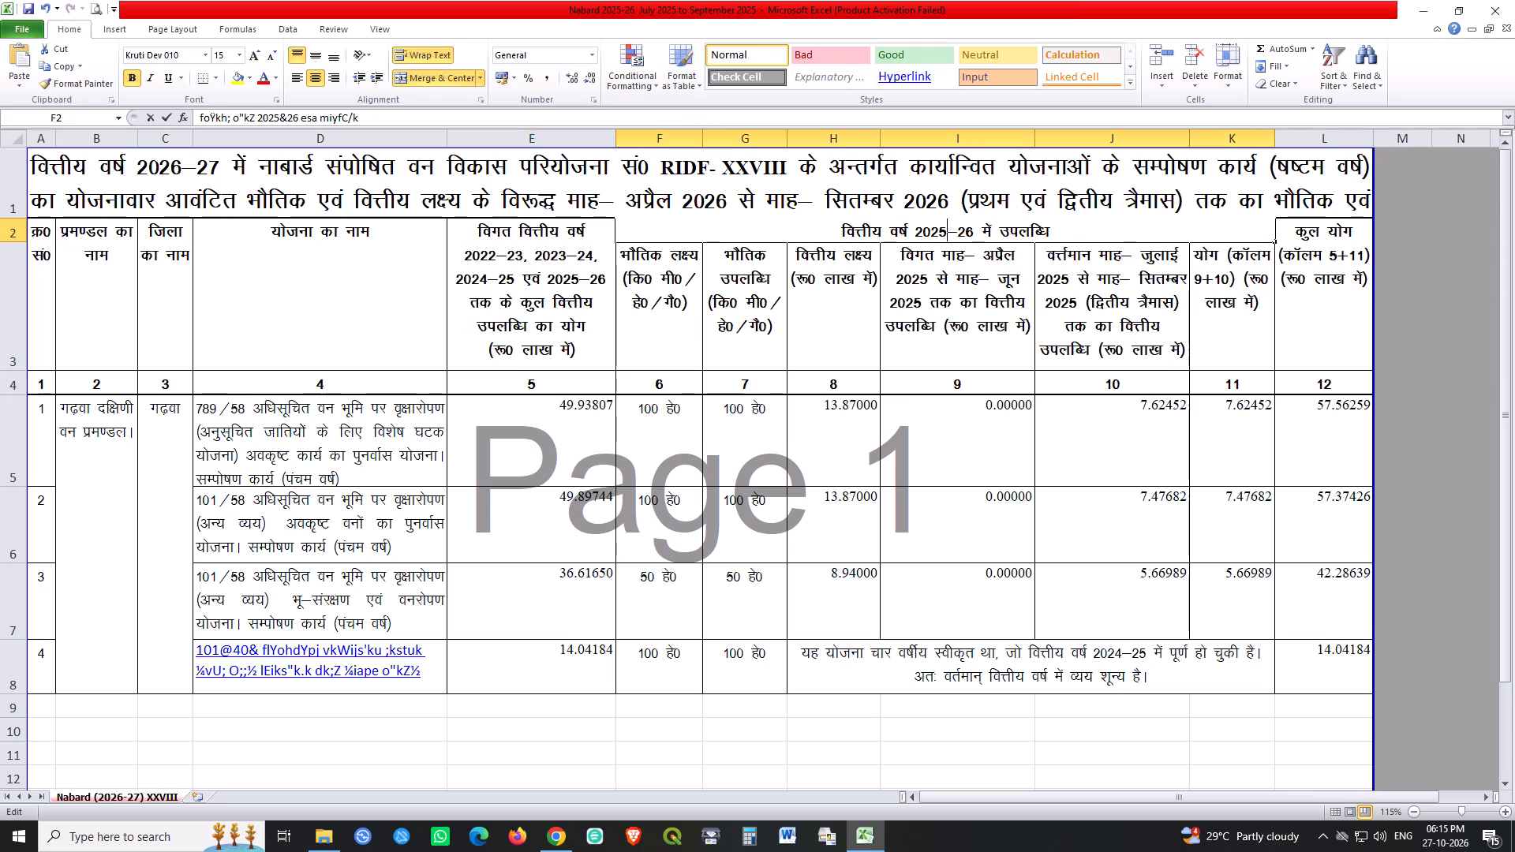
{"action": "key", "text": "shift+Left"}
{"action": "key", "text": "6"}
{"action": "key", "text": "Right"}
{"action": "key", "text": "Right"}
{"action": "key", "text": "shift+Right"}
{"action": "key", "text": "7"}
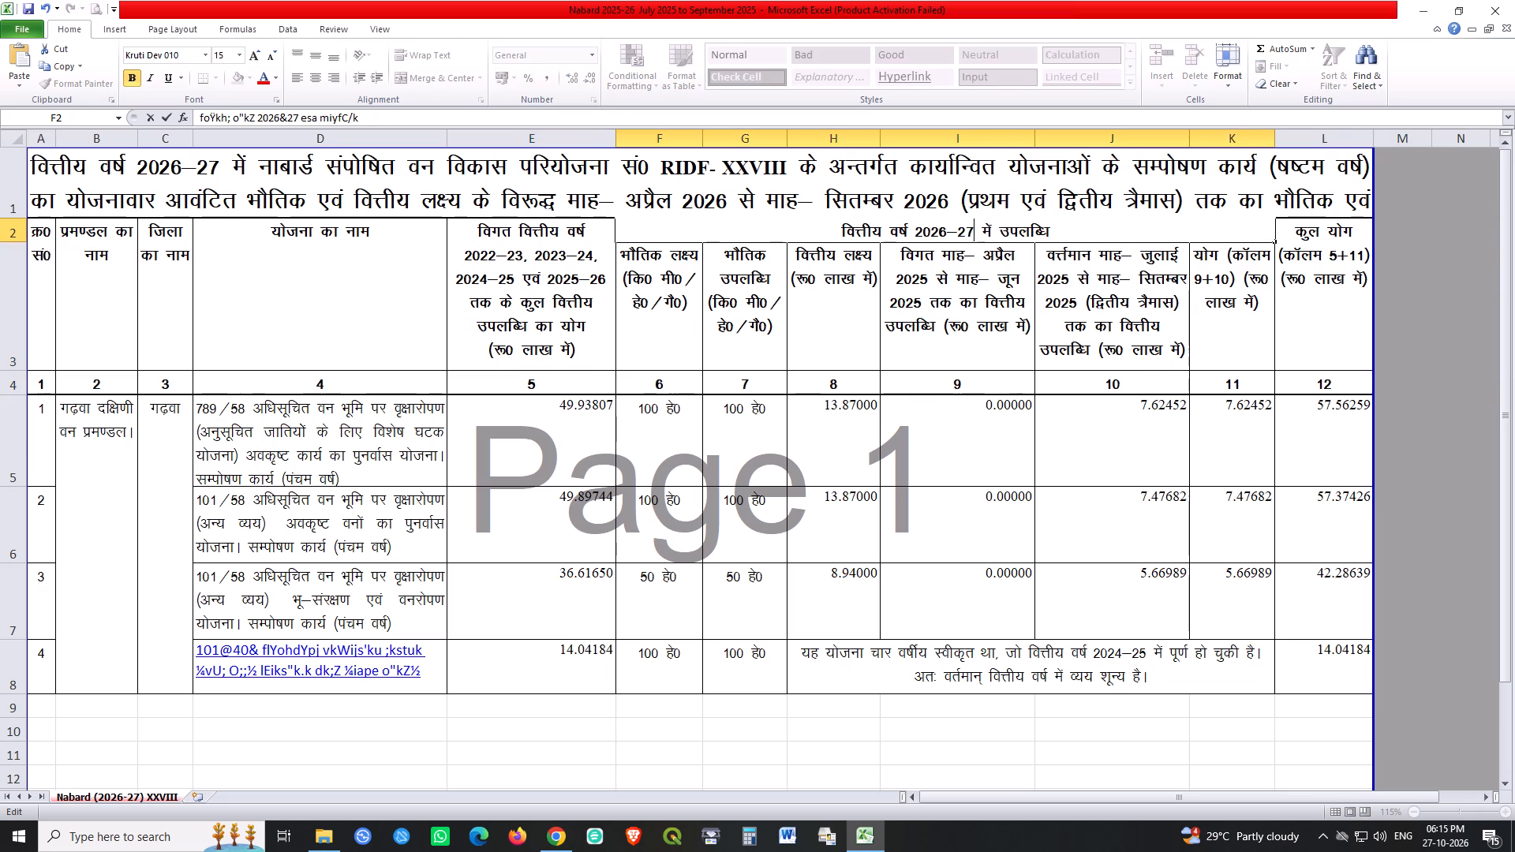
{"action": "key", "text": "Return"}
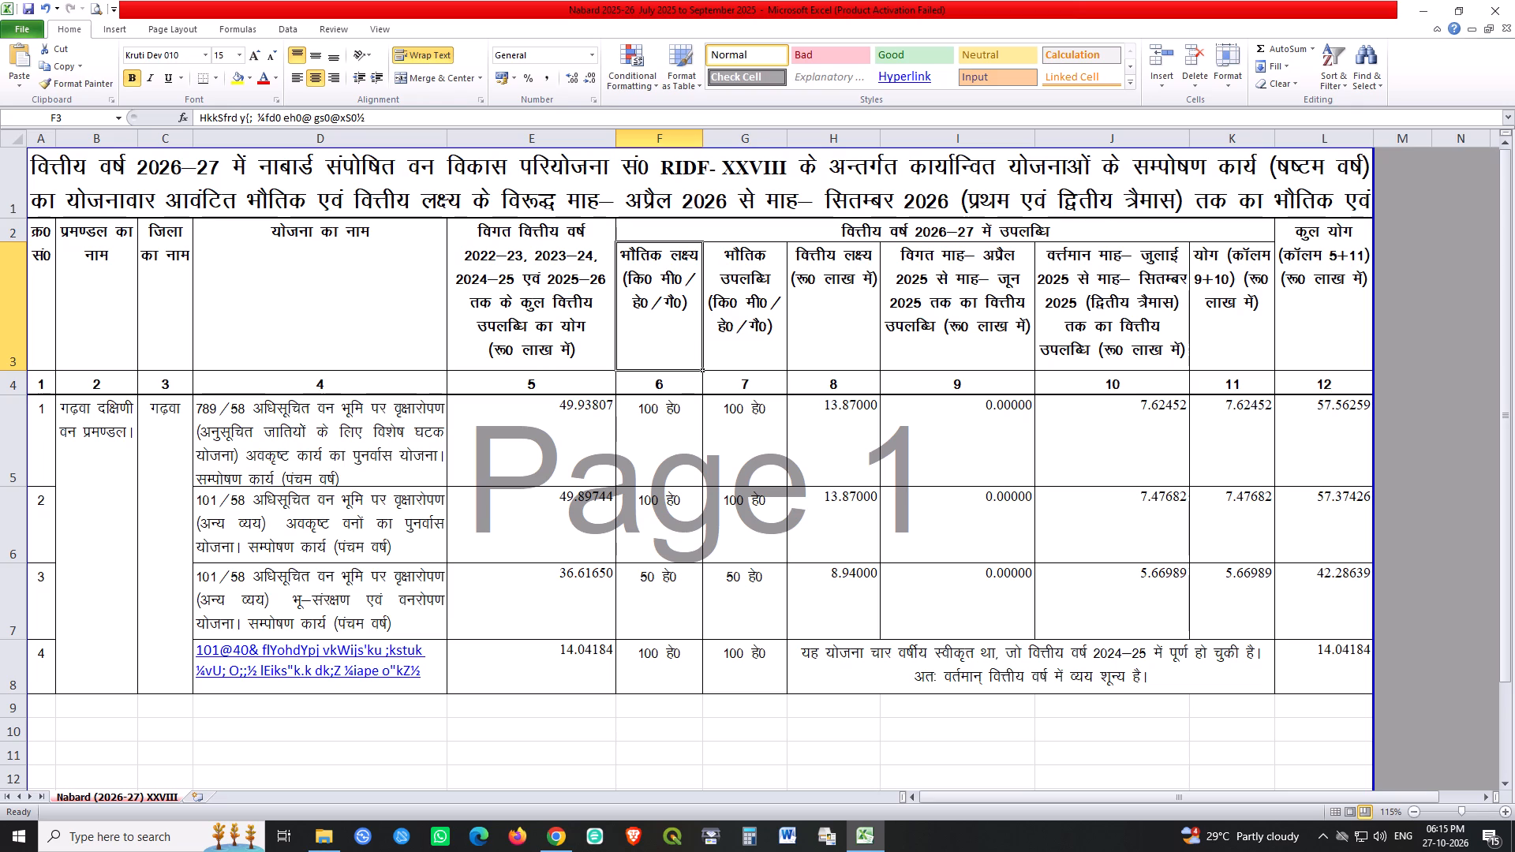
Change the years after both अप्रैल and जून to 2026 in header cell I3.
{"action": "left_click", "coordinate": [750, 285]}
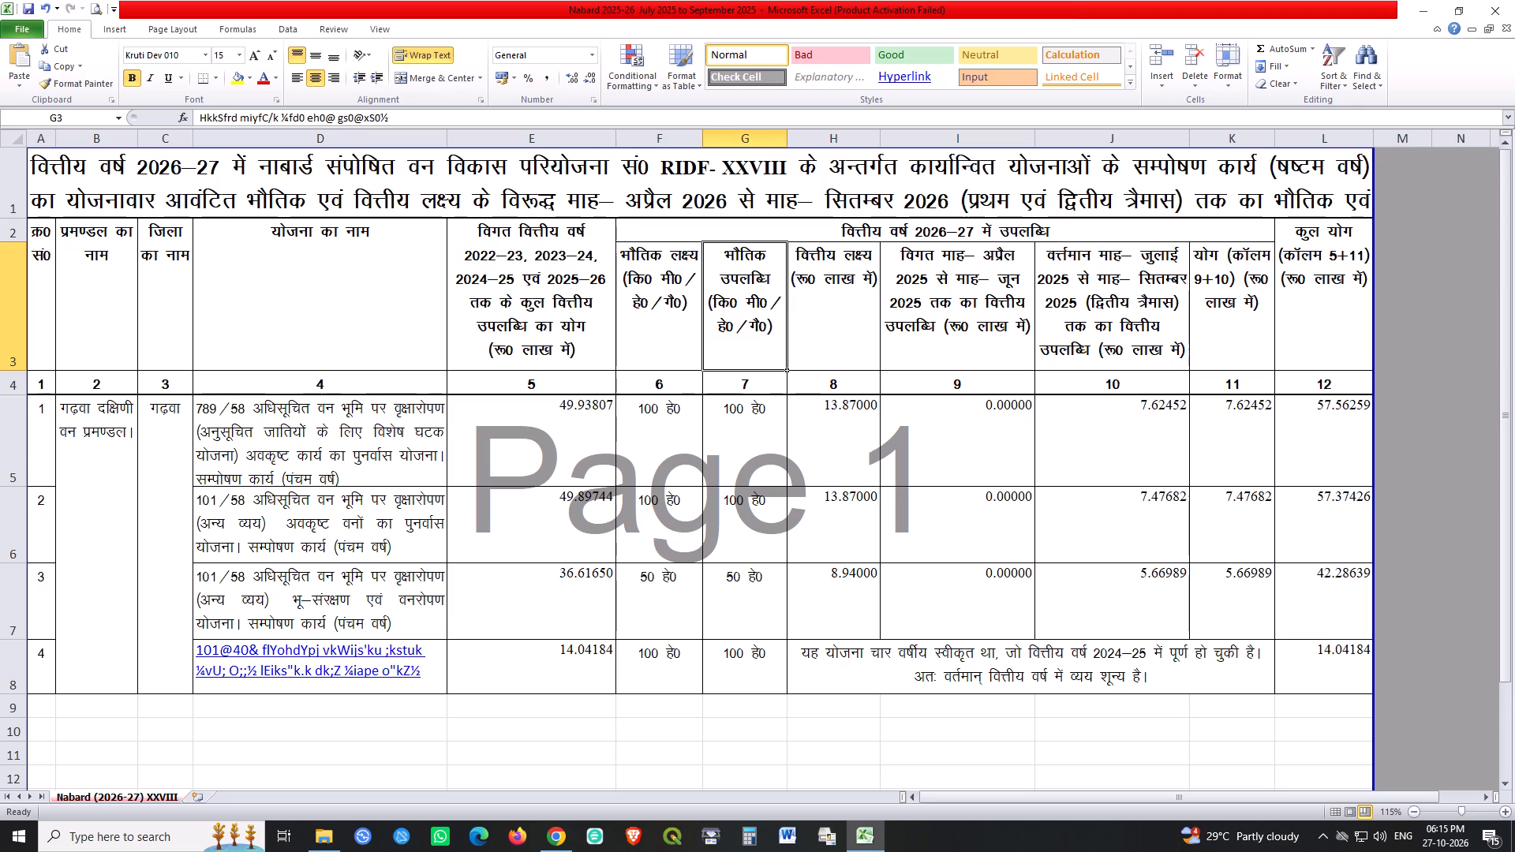
{"action": "left_click", "coordinate": [836, 284]}
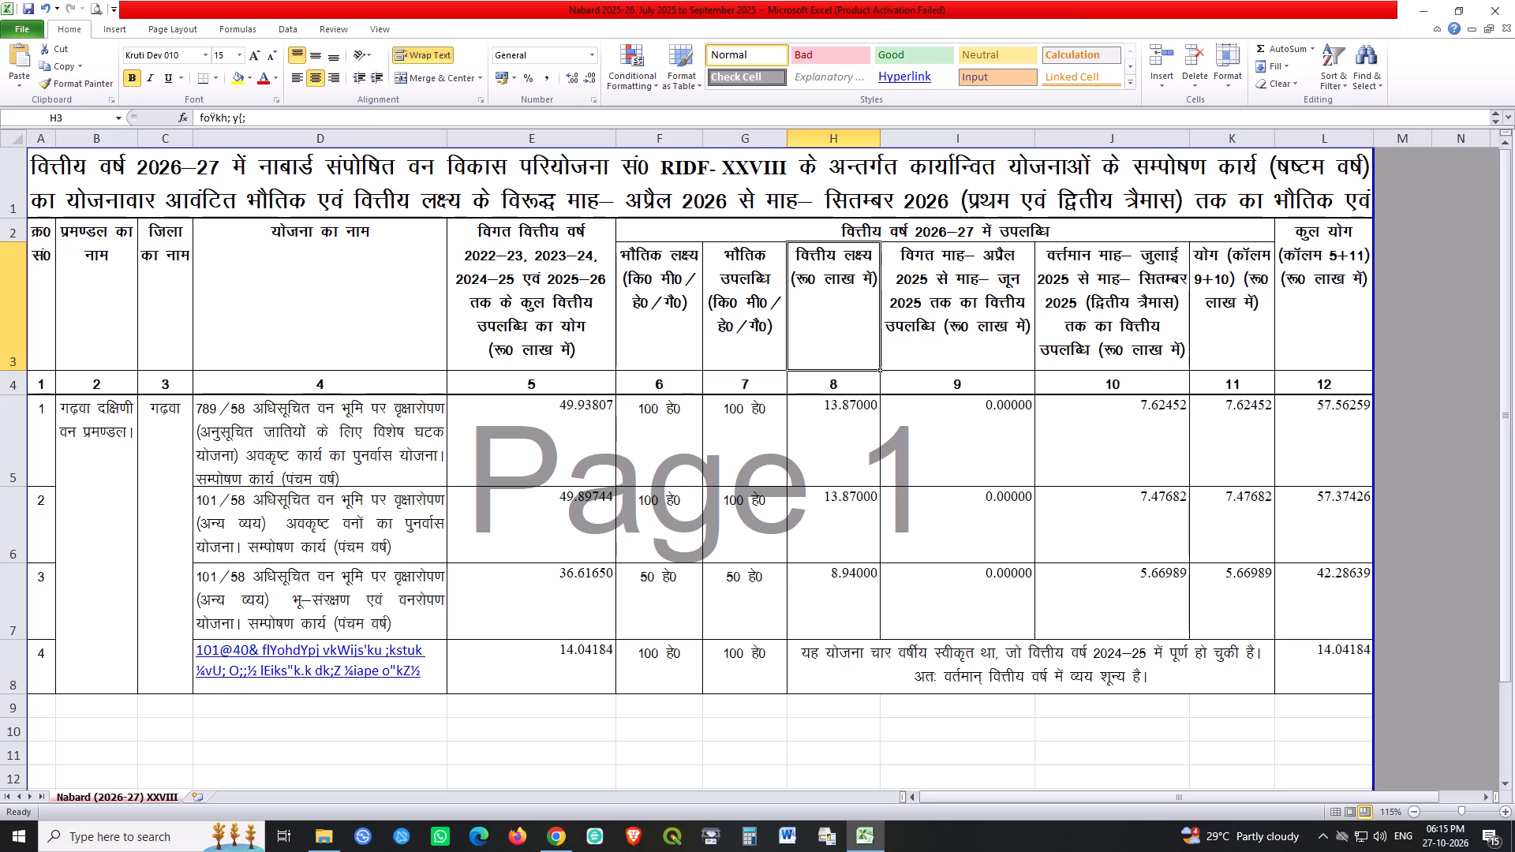
{"action": "double_click", "coordinate": [987, 255]}
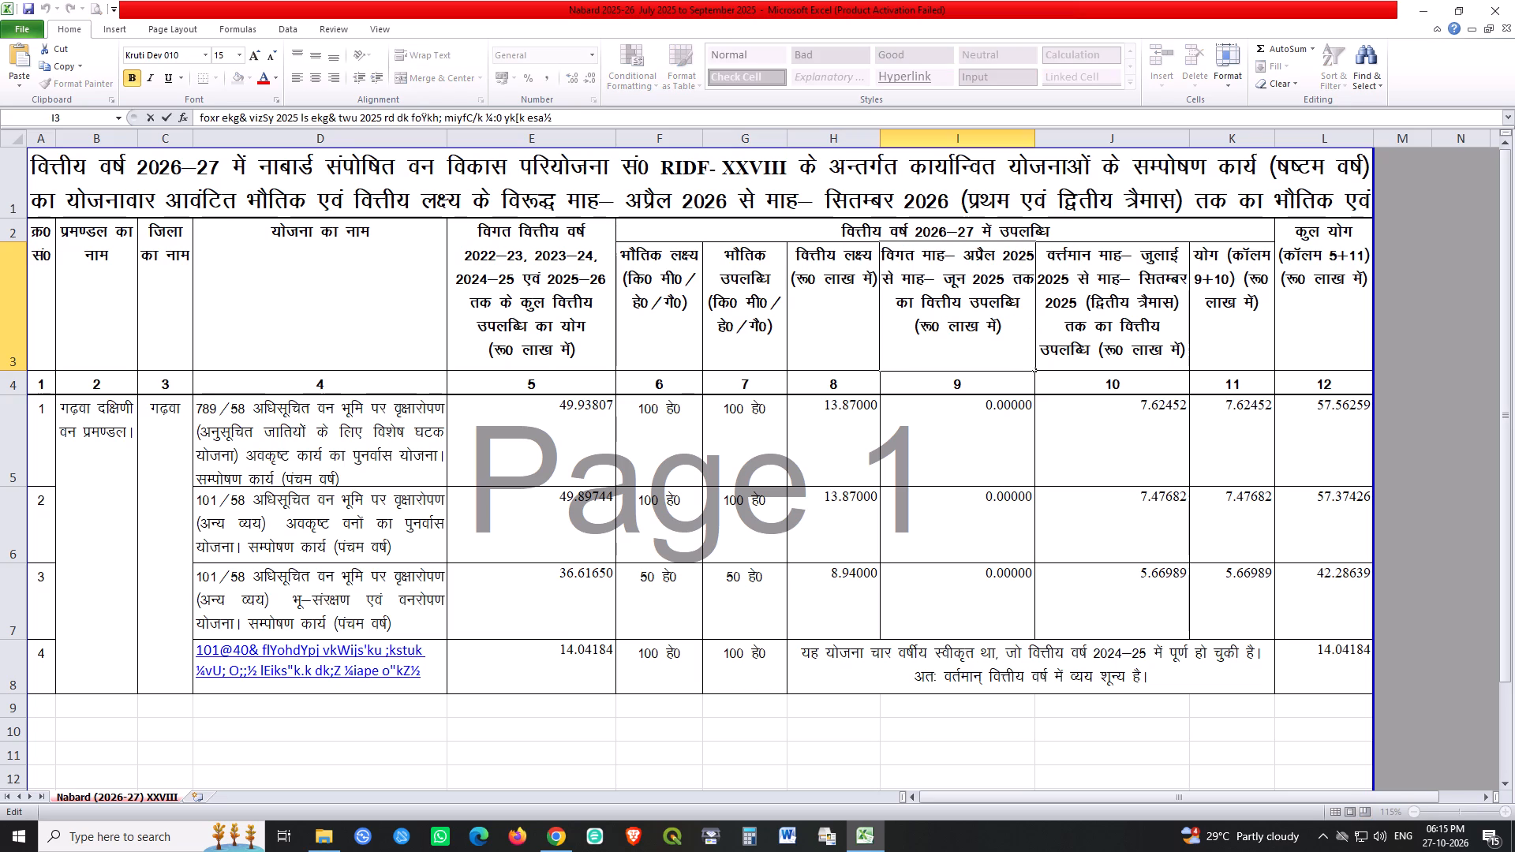
{"action": "left_click_drag", "start_coordinate": [1026, 255], "coordinate": [1034, 259]}
{"action": "key", "text": "6"}
{"action": "key", "text": "Right"}
{"action": "key", "text": "Right"}
{"action": "key", "text": "Right"}
{"action": "key", "text": "Right"}
{"action": "key", "text": "Right"}
{"action": "key", "text": "Right"}
{"action": "key", "text": "Right"}
{"action": "key", "text": "Right"}
{"action": "key", "text": "Right"}
{"action": "key", "text": "Right"}
{"action": "key", "text": "Right"}
{"action": "key", "text": "Right"}
{"action": "key", "text": "Right"}
{"action": "key", "text": "Right"}
{"action": "key", "text": "Right"}
{"action": "key", "text": "Right"}
{"action": "key", "text": "shift+Right"}
{"action": "key", "text": "6"}
Insert an opening bracket and प्रथम त्रैमास before तक in header cell I3, entered in Kruti Dev as "¼izFke =Sekl".
{"action": "key", "text": "Right"}
{"action": "key", "text": "Right"}
{"action": "key", "text": "Right"}
{"action": "key", "text": "Right"}
{"action": "key", "text": "Left"}
{"action": "key", "text": "Left"}
{"action": "key", "text": "Left"}
{"action": "key", "text": "alt+0"}
{"action": "key", "text": "alt+1"}
{"action": "key", "text": "alt+8"}
{"action": "key", "text": "alt+8"}
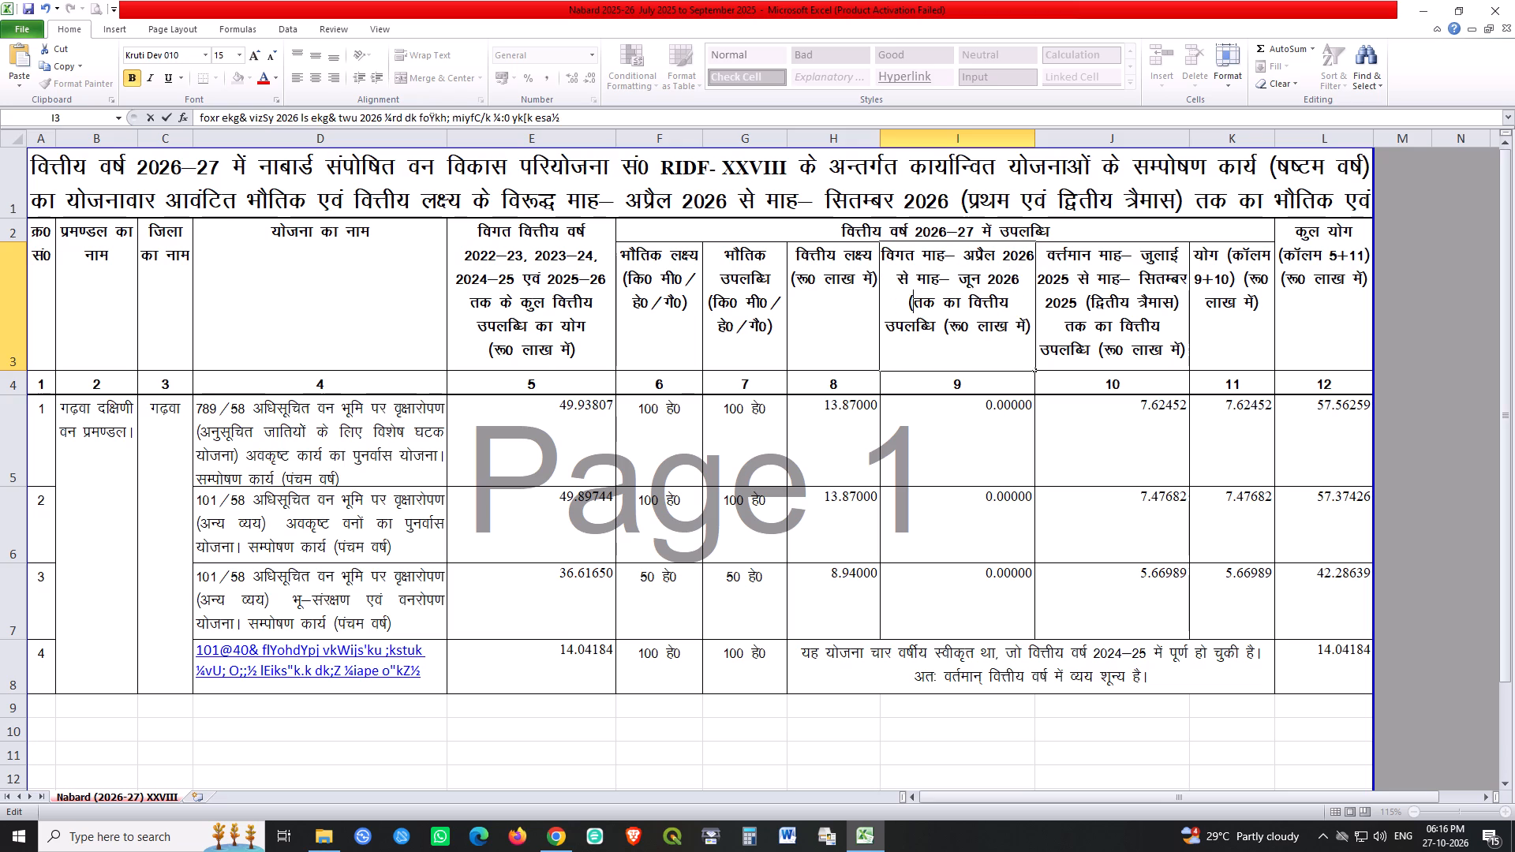
{"action": "type", "text": "izFke r"}
{"action": "type", "text": "Sekl"}
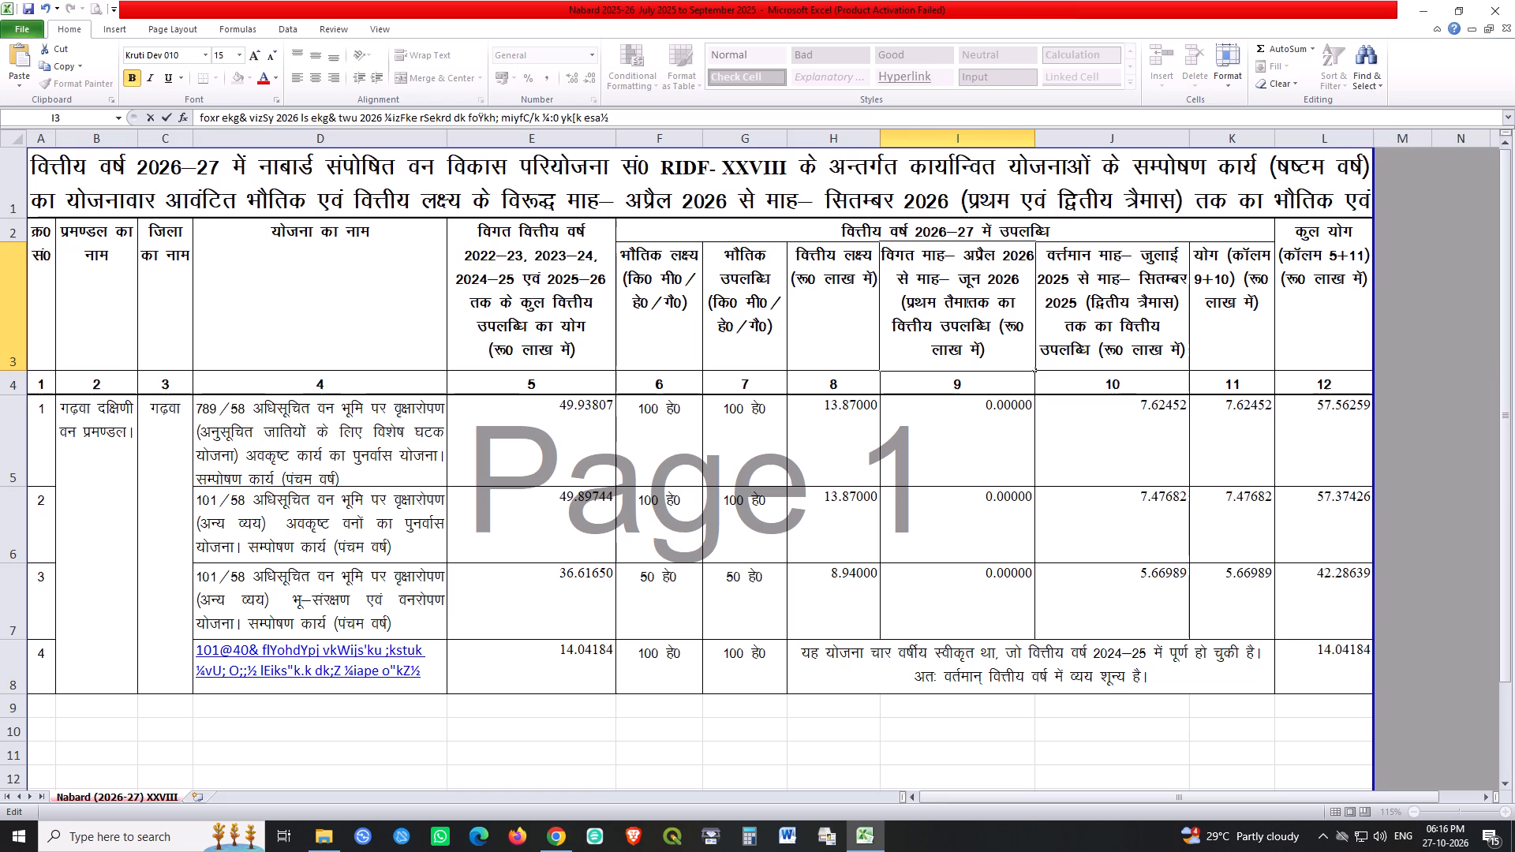
{"action": "key", "text": "BackSpace"}
{"action": "key", "text": "BackSpace"}
{"action": "key", "text": "BackSpace"}
{"action": "key", "text": "BackSpace"}
{"action": "key", "text": "BackSpace"}
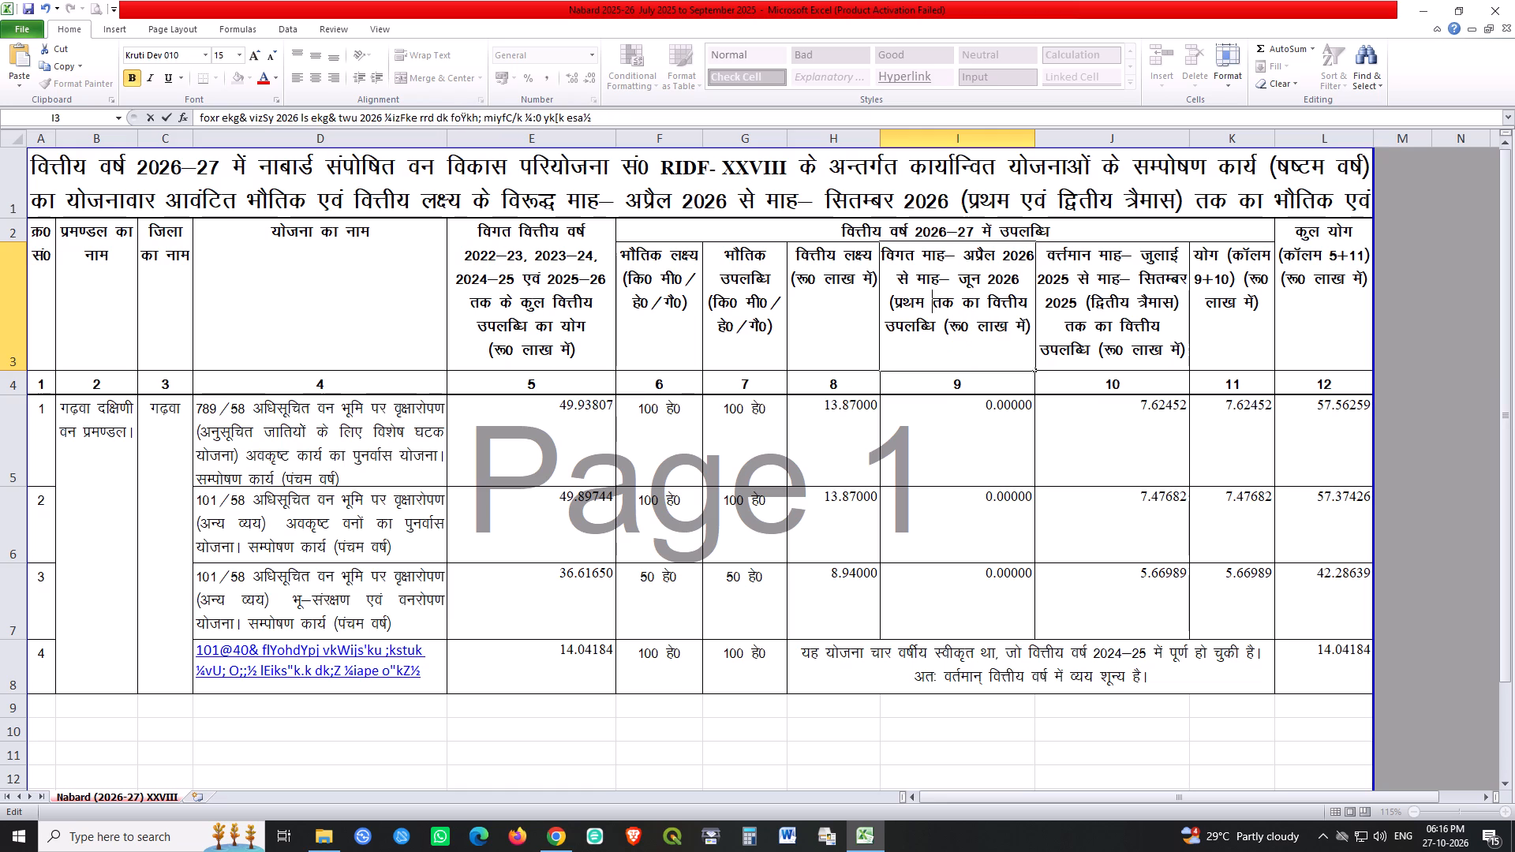
{"action": "type", "text": "=Sekl"}
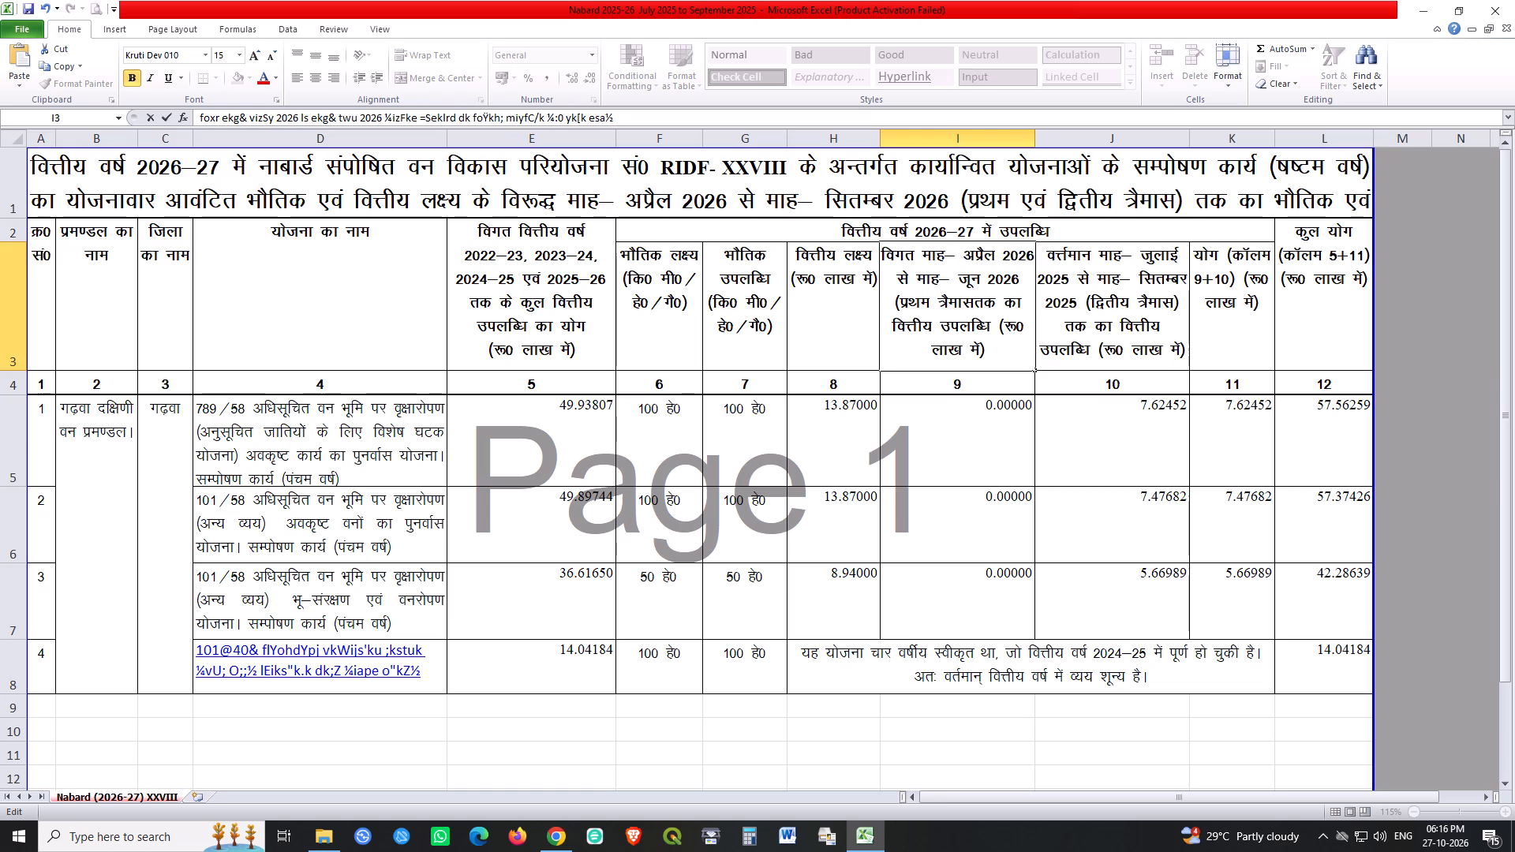
Close the bracket after त्रैमास in header cell I3 with "½" and add a space before तक.
{"action": "key", "text": "alt+0"}
{"action": "key", "text": "alt+1"}
{"action": "key", "text": "alt+8"}
{"action": "key", "text": "alt+9"}
{"action": "key", "text": "BackSpace"}
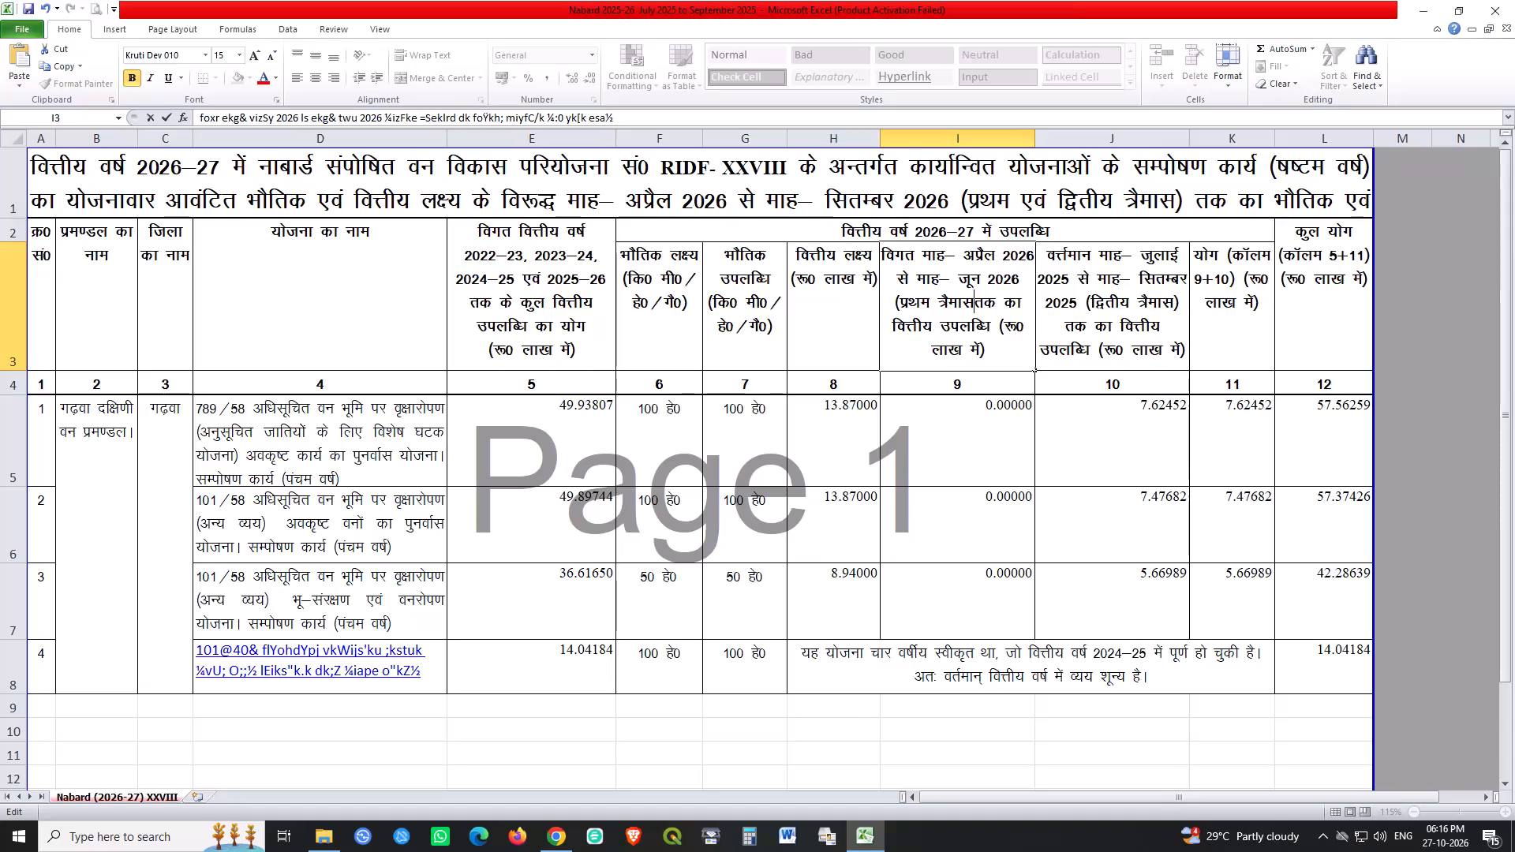
{"action": "key", "text": "alt+0"}
{"action": "key", "text": "alt+1"}
{"action": "key", "text": "alt+8"}
{"action": "key", "text": "alt+9"}
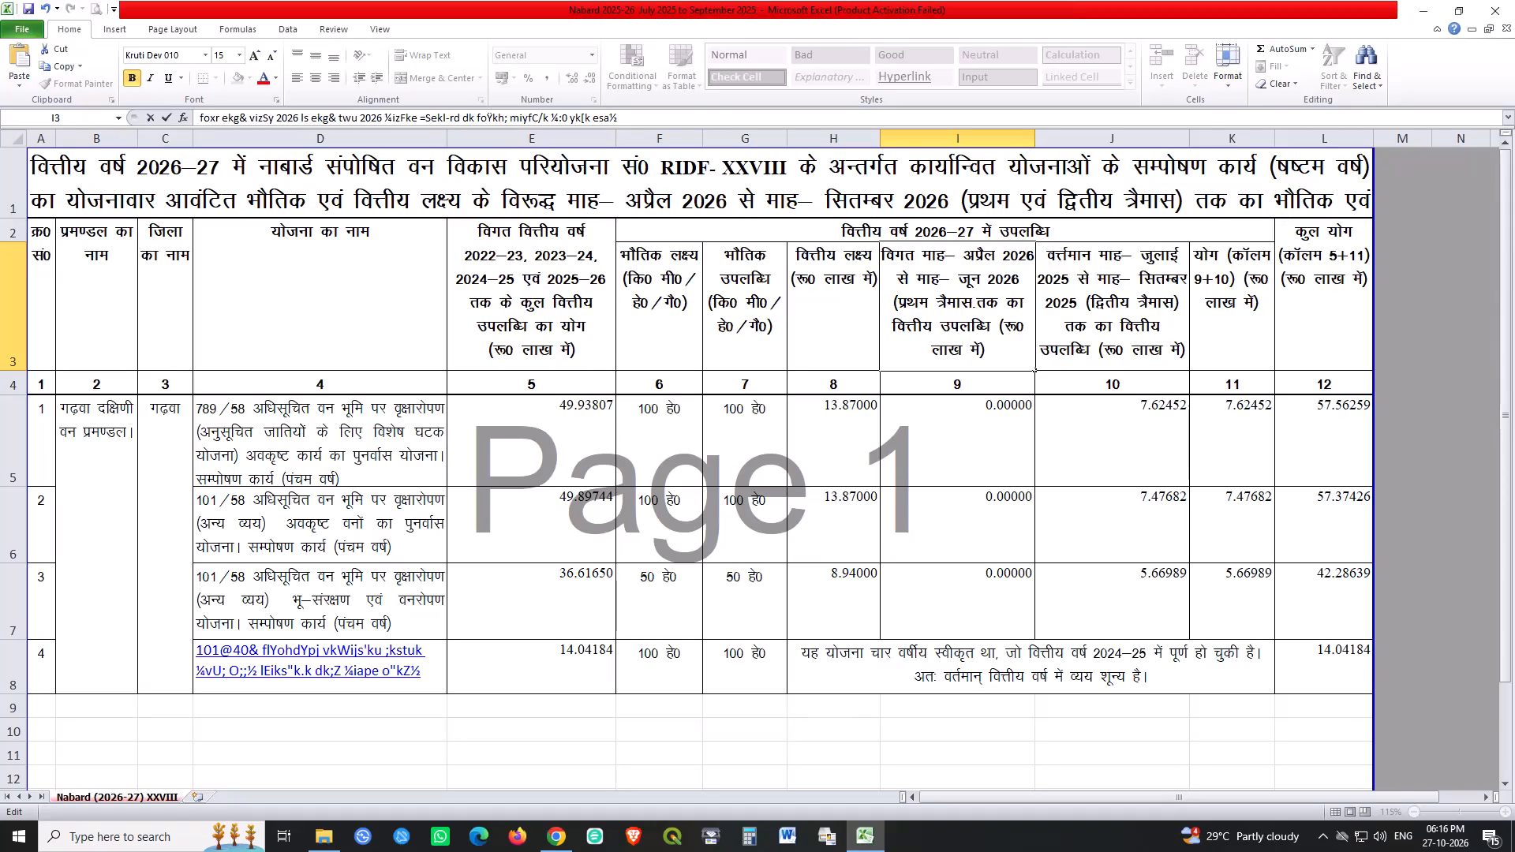
{"action": "key", "text": "alt+0"}
{"action": "key", "text": "alt+1"}
{"action": "key", "text": "alt+8"}
{"action": "key", "text": "alt+9"}
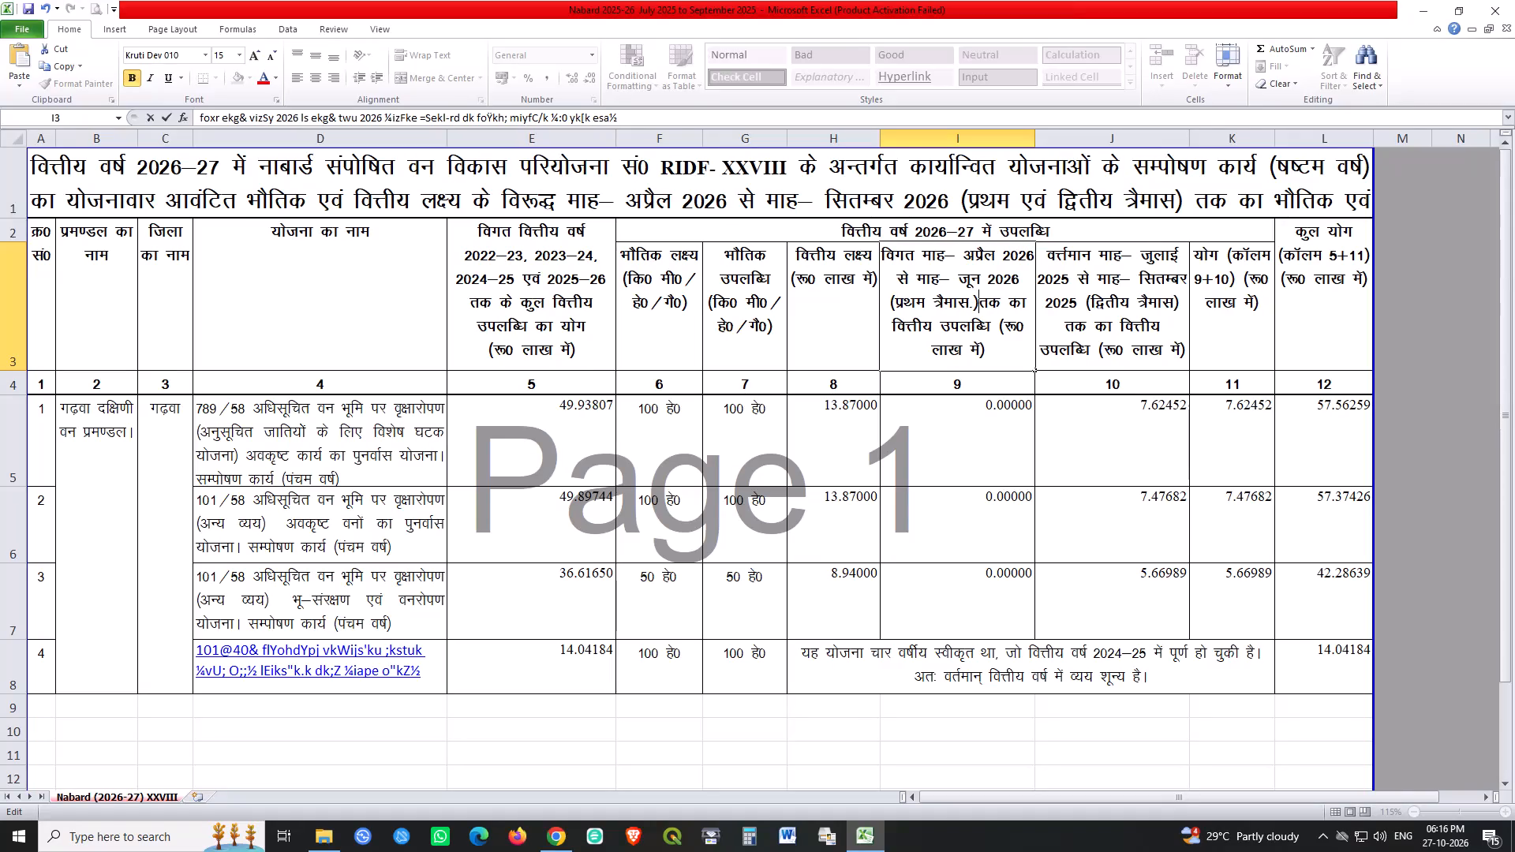
{"action": "key", "text": "Left"}
{"action": "key", "text": "BackSpace"}
{"action": "key", "text": "Right"}
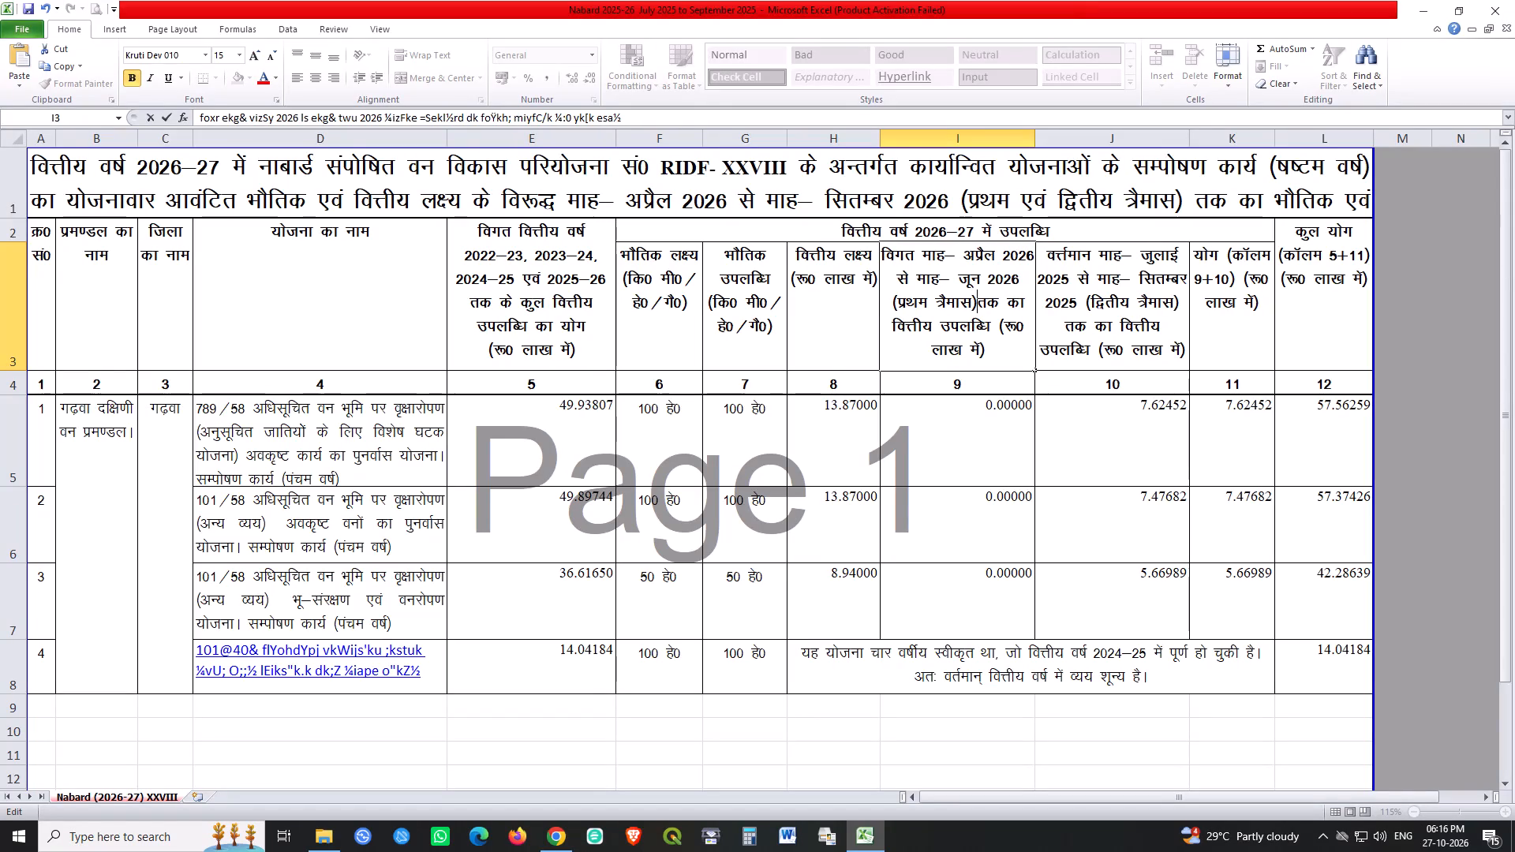
{"action": "key", "text": "space"}
Insert a line break before (रू0 लाख में) in header cell I3.
{"action": "key", "text": "Right"}
{"action": "key", "text": "Right"}
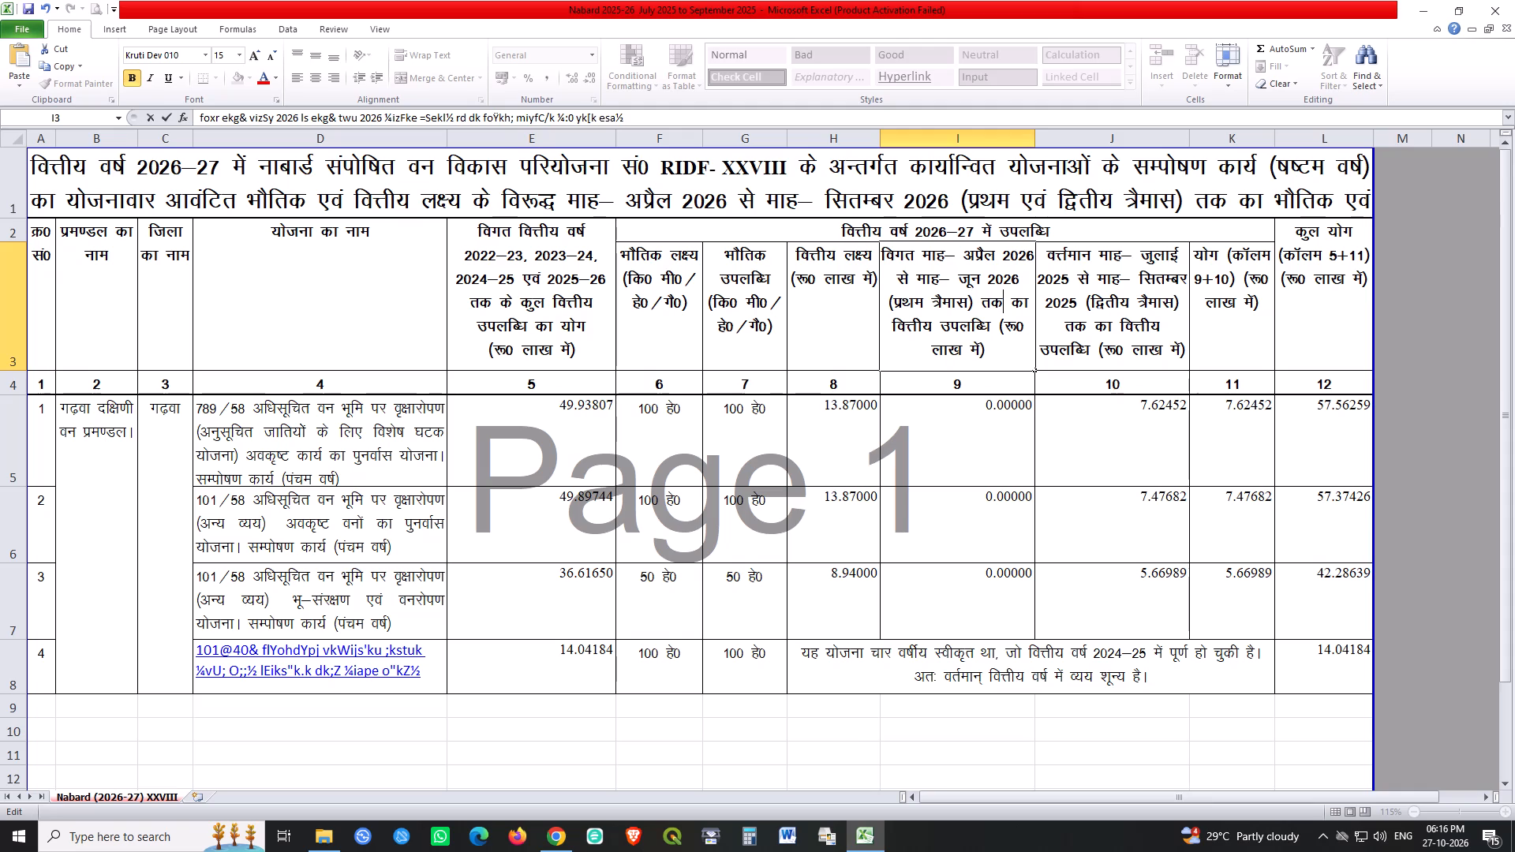
{"action": "key", "text": "Right"}
{"action": "key", "text": "Right"}
{"action": "key", "text": "Right"}
{"action": "key", "text": "Right"}
{"action": "key", "text": "Right"}
{"action": "key", "text": "Right"}
{"action": "key", "text": "Right"}
{"action": "key", "text": "Right"}
{"action": "key", "text": "Right"}
{"action": "key", "text": "Right"}
{"action": "key", "text": "Right"}
{"action": "key", "text": "Right"}
{"action": "key", "text": "Right"}
{"action": "key", "text": "Right"}
{"action": "key", "text": "Right"}
{"action": "key", "text": "Right"}
{"action": "key", "text": "Right"}
{"action": "key", "text": "Right"}
{"action": "key", "text": "Right"}
{"action": "key", "text": "Right"}
{"action": "key", "text": "Right"}
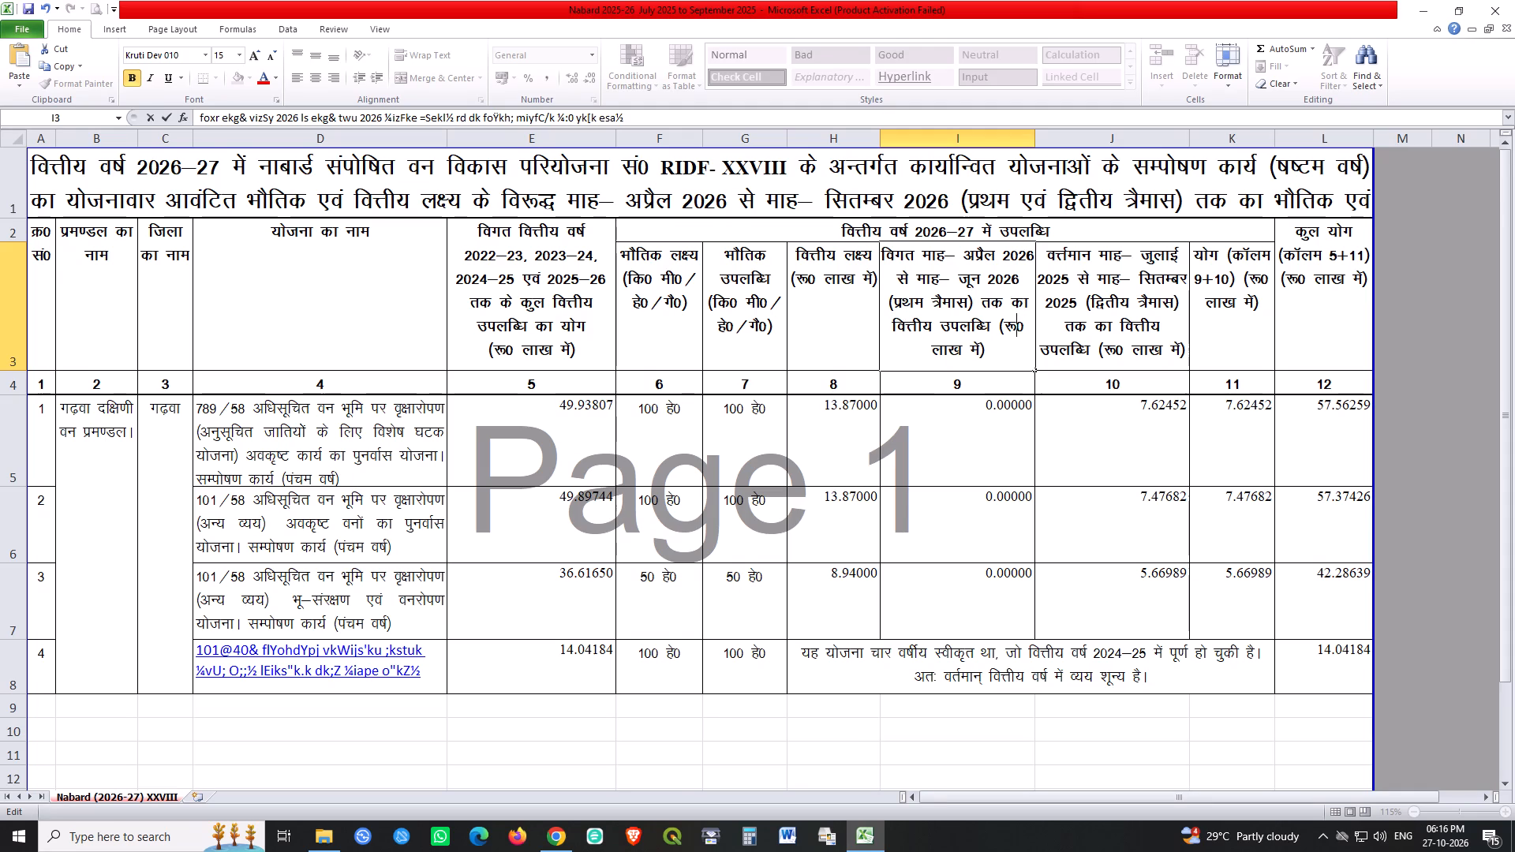
{"action": "key", "text": "Left"}
{"action": "key", "text": "Left"}
{"action": "key", "text": "alt+Return"}
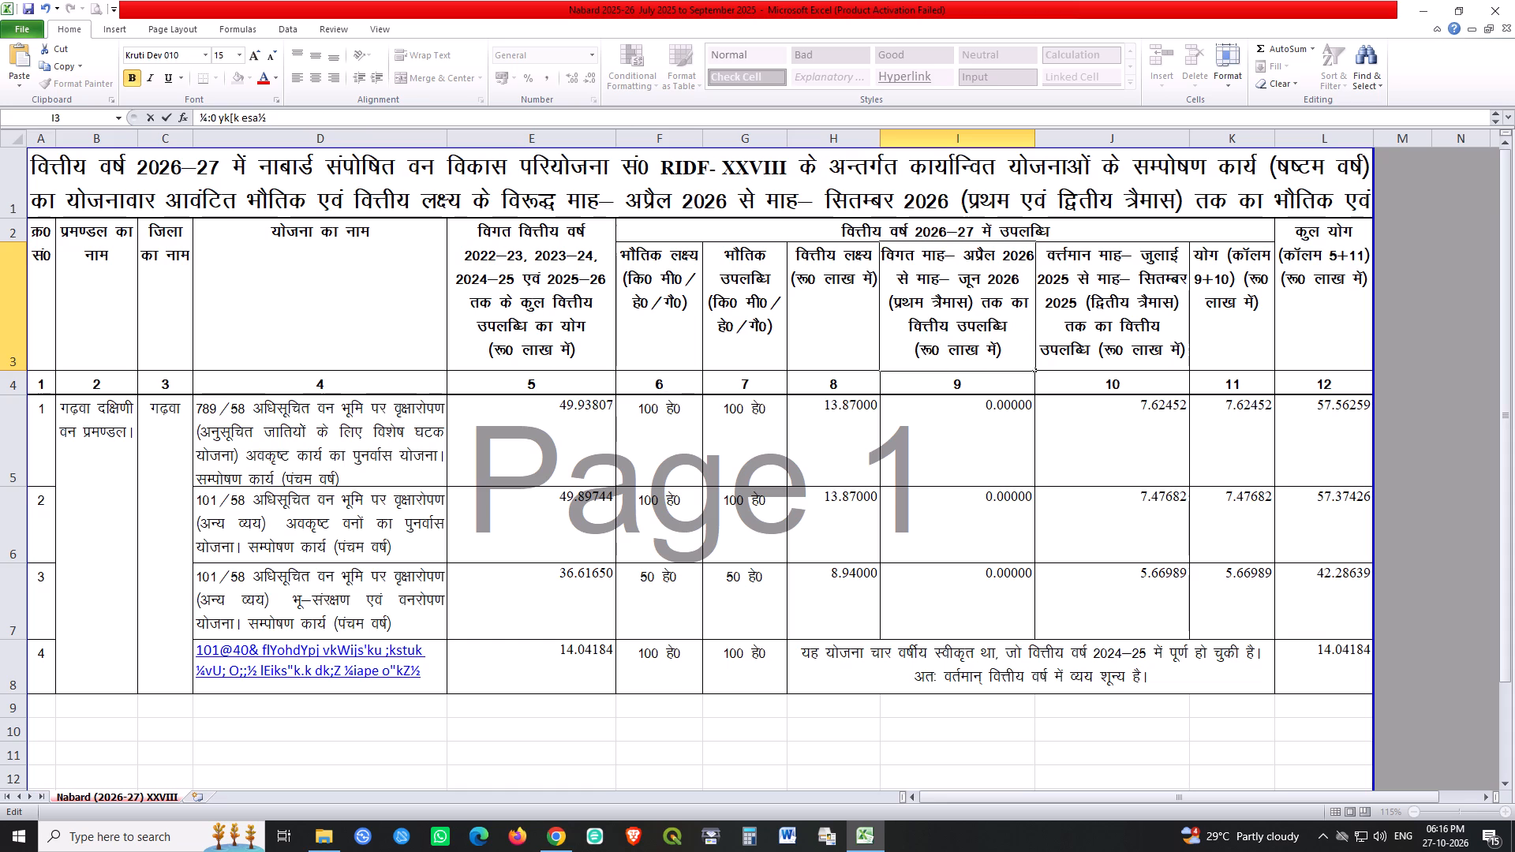
{"action": "key", "text": "Return"}
Change the year after जुलाई to 2026 in header cell J3.
{"action": "double_click", "coordinate": [1051, 256]}
{"action": "key", "text": "Right"}
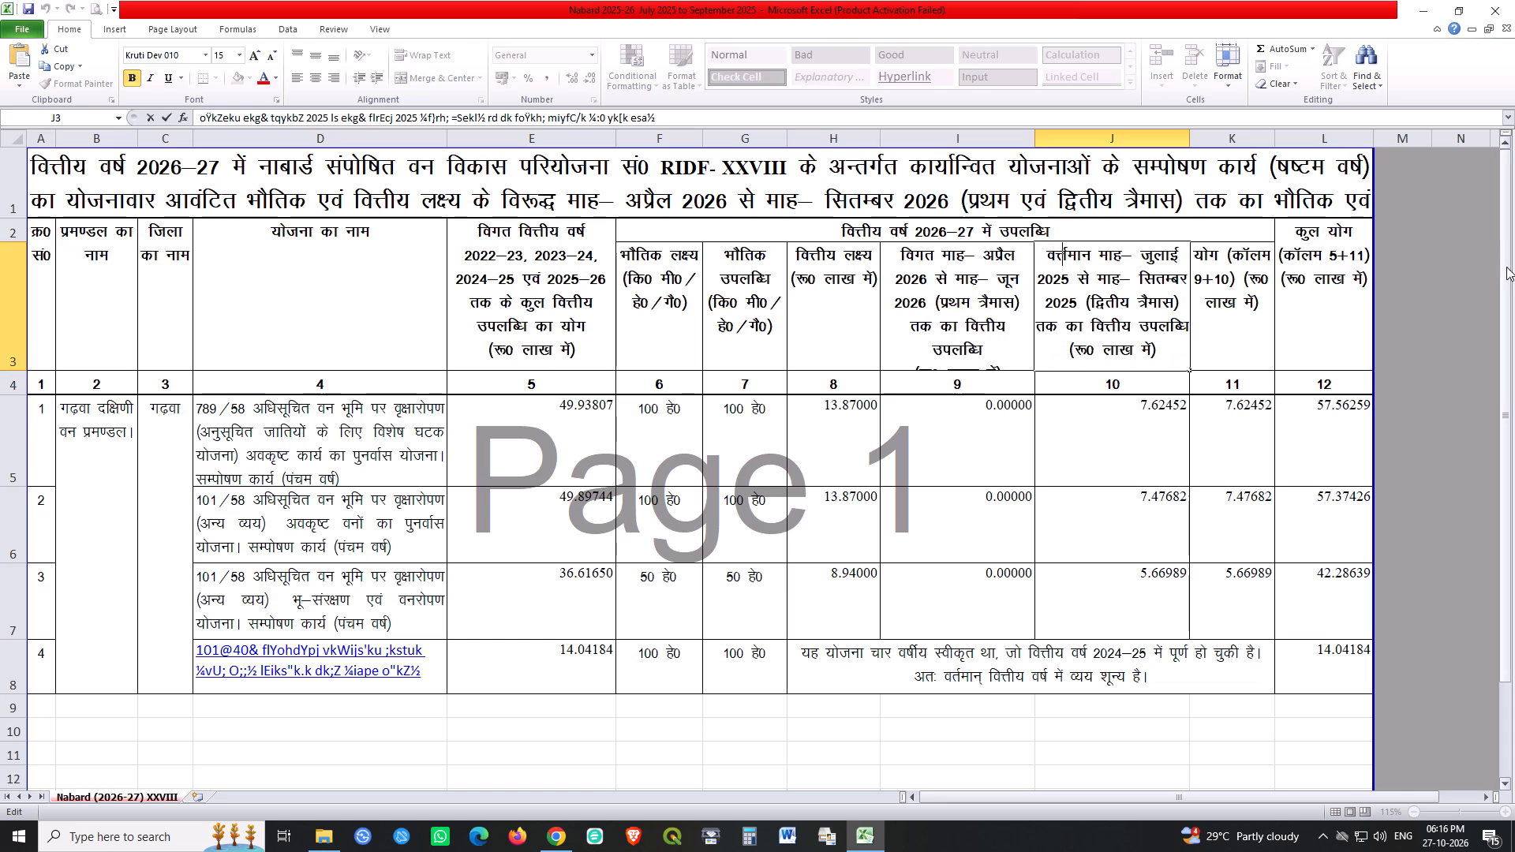
{"action": "key", "text": "Right"}
{"action": "key", "text": "Right"}
{"action": "key", "text": "Right"}
{"action": "key", "text": "Right"}
{"action": "key", "text": "Right"}
{"action": "key", "text": "Right"}
{"action": "key", "text": "Right"}
{"action": "key", "text": "Right"}
{"action": "key", "text": "Right"}
{"action": "key", "text": "Right"}
{"action": "key", "text": "Right"}
{"action": "key", "text": "Right"}
{"action": "key", "text": "Right"}
{"action": "key", "text": "Right"}
{"action": "key", "text": "Right"}
{"action": "key", "text": "Right"}
{"action": "key", "text": "Right"}
{"action": "key", "text": "Right"}
{"action": "key", "text": "Right"}
{"action": "key", "text": "Right"}
{"action": "key", "text": "Right"}
{"action": "key", "text": "shift+Right"}
{"action": "key", "text": "6"}
Change the year after सितम्बर to 2026 in header cell J3 and commit the edit.
{"action": "key", "text": "Right"}
{"action": "key", "text": "Right"}
{"action": "key", "text": "Right"}
{"action": "key", "text": "Right"}
{"action": "key", "text": "Right"}
{"action": "key", "text": "Right"}
{"action": "key", "text": "Right"}
{"action": "key", "text": "Right"}
{"action": "key", "text": "Right"}
{"action": "key", "text": "Right"}
{"action": "key", "text": "Right"}
{"action": "key", "text": "Right"}
{"action": "key", "text": "Right"}
{"action": "key", "text": "Right"}
{"action": "key", "text": "Right"}
{"action": "key", "text": "Right"}
{"action": "key", "text": "Right"}
{"action": "key", "text": "Right"}
{"action": "key", "text": "Right"}
{"action": "key", "text": "shift+Right"}
{"action": "key", "text": "6"}
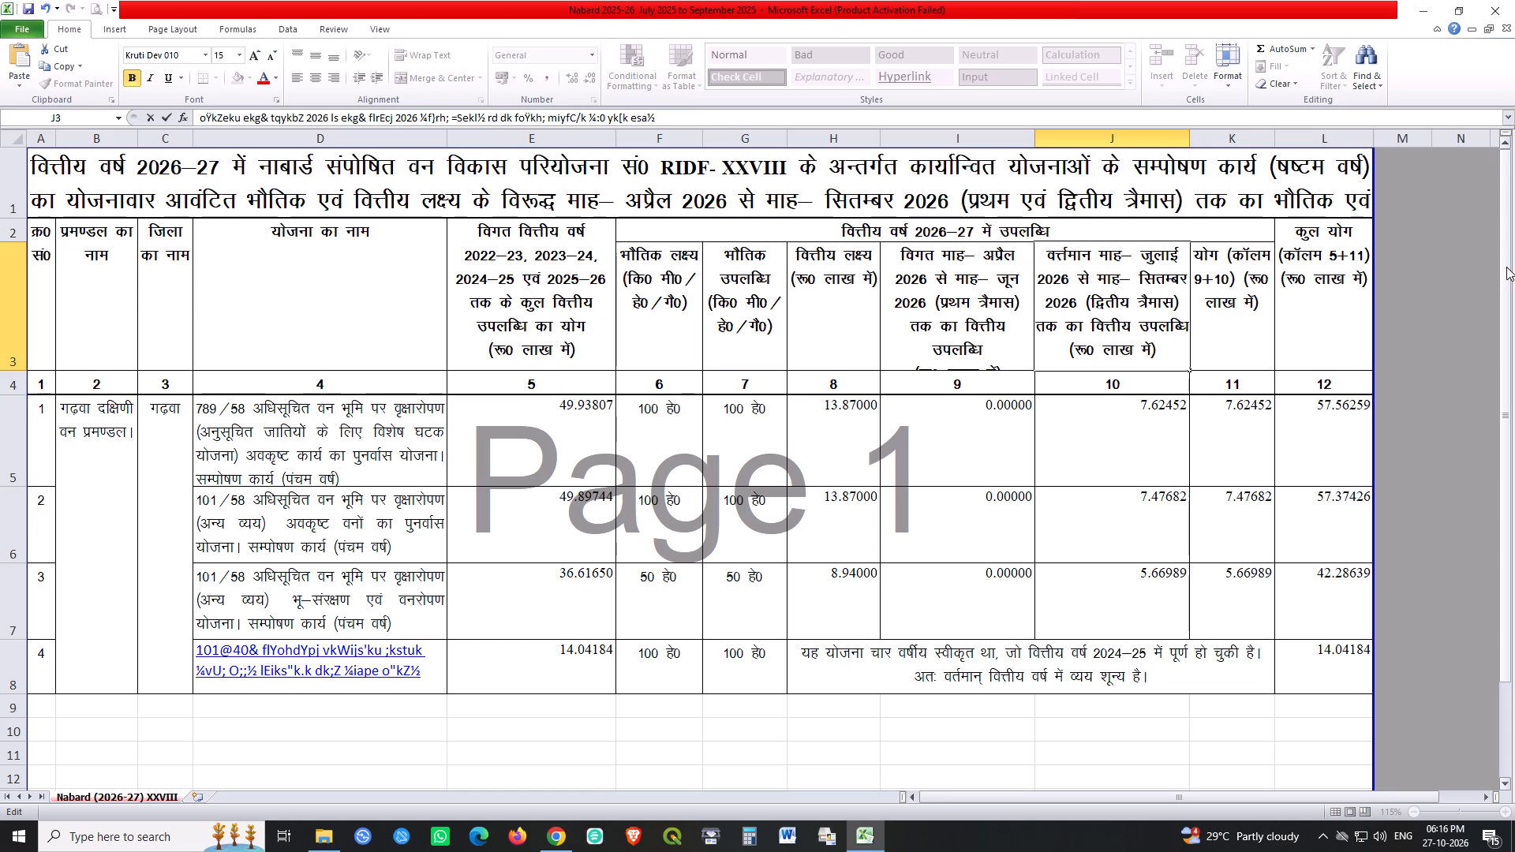
{"action": "key", "text": "Right"}
{"action": "key", "text": "Right"}
{"action": "key", "text": "Right"}
{"action": "key", "text": "Right"}
{"action": "key", "text": "Right"}
{"action": "key", "text": "Right"}
{"action": "key", "text": "Right"}
{"action": "key", "text": "Right"}
{"action": "key", "text": "Right"}
{"action": "key", "text": "Right"}
{"action": "key", "text": "Right"}
{"action": "key", "text": "Right"}
{"action": "key", "text": "Right"}
{"action": "key", "text": "Right"}
{"action": "key", "text": "Right"}
{"action": "key", "text": "Right"}
{"action": "key", "text": "Right"}
{"action": "key", "text": "Right"}
{"action": "key", "text": "Right"}
{"action": "key", "text": "Right"}
{"action": "key", "text": "Return"}
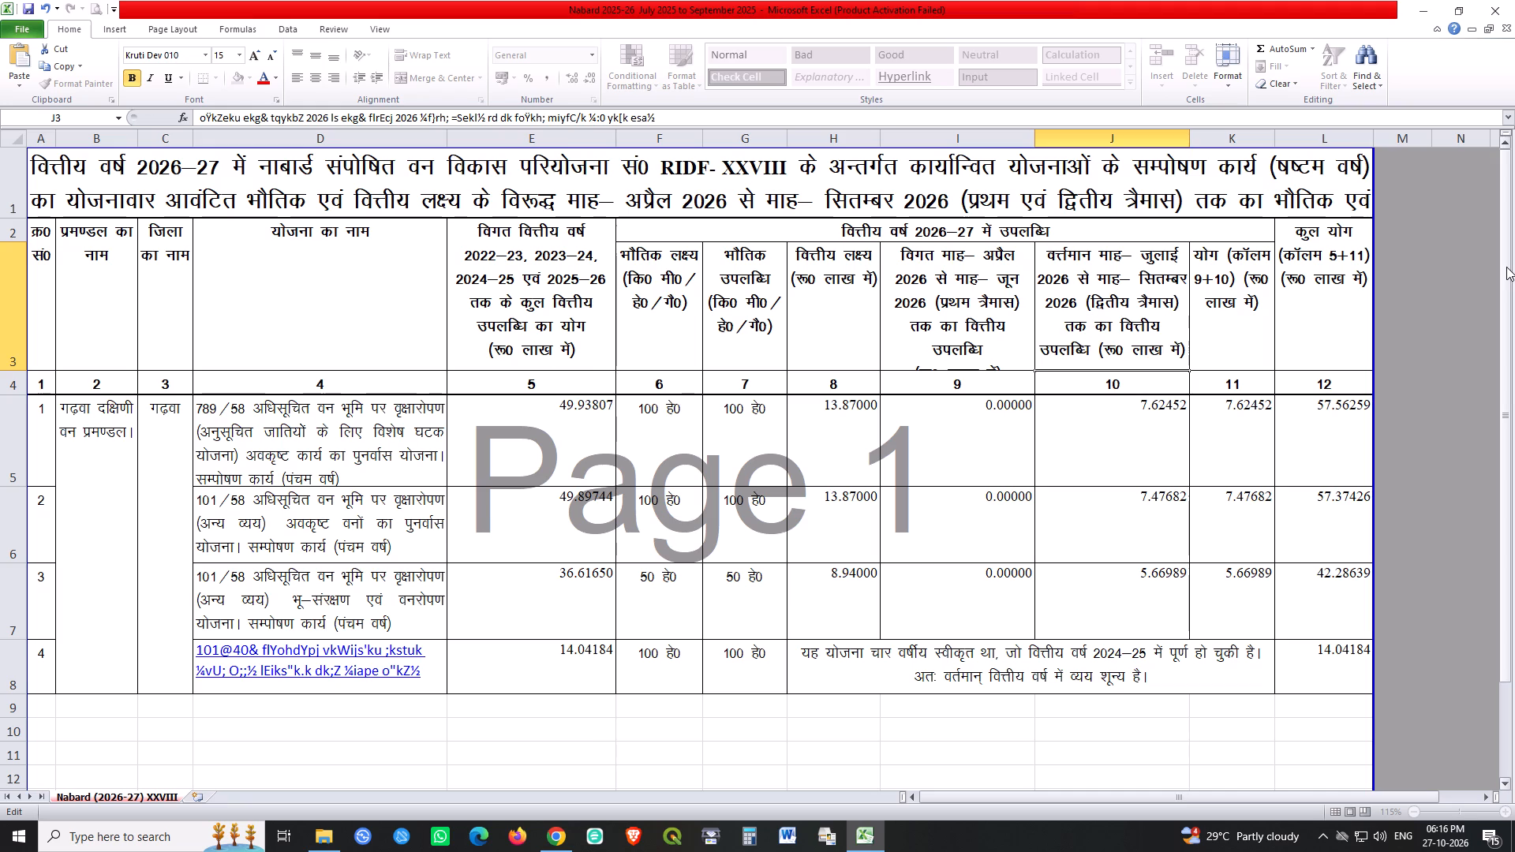
Widen column I slightly so that the full header text fits inside cell I3.
{"action": "left_click", "coordinate": [1039, 141]}
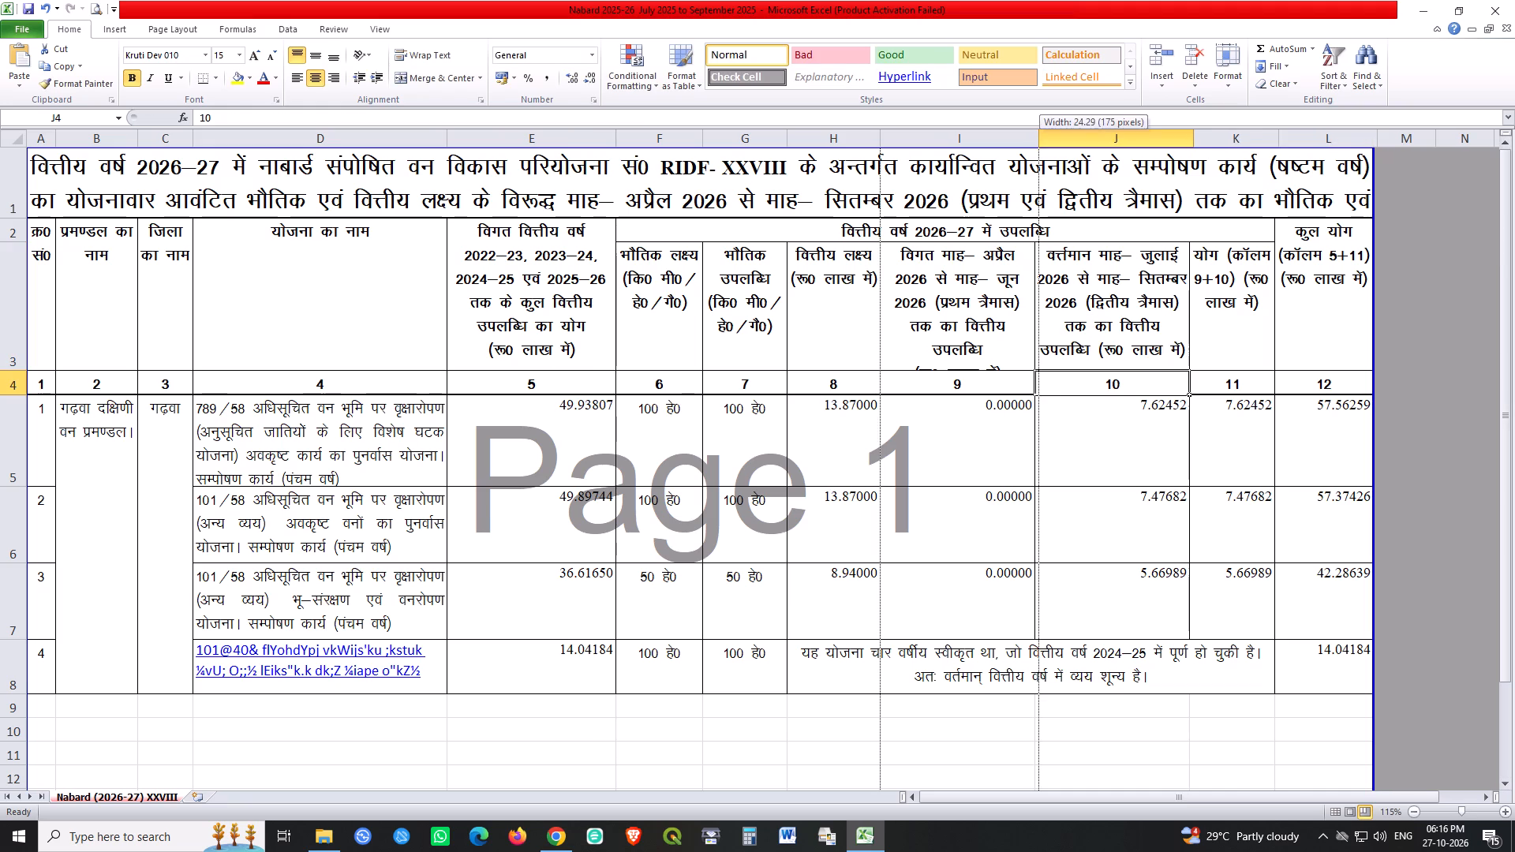
{"action": "left_click", "coordinate": [1043, 141]}
{"action": "left_click_drag", "start_coordinate": [1046, 142], "coordinate": [1053, 142]}
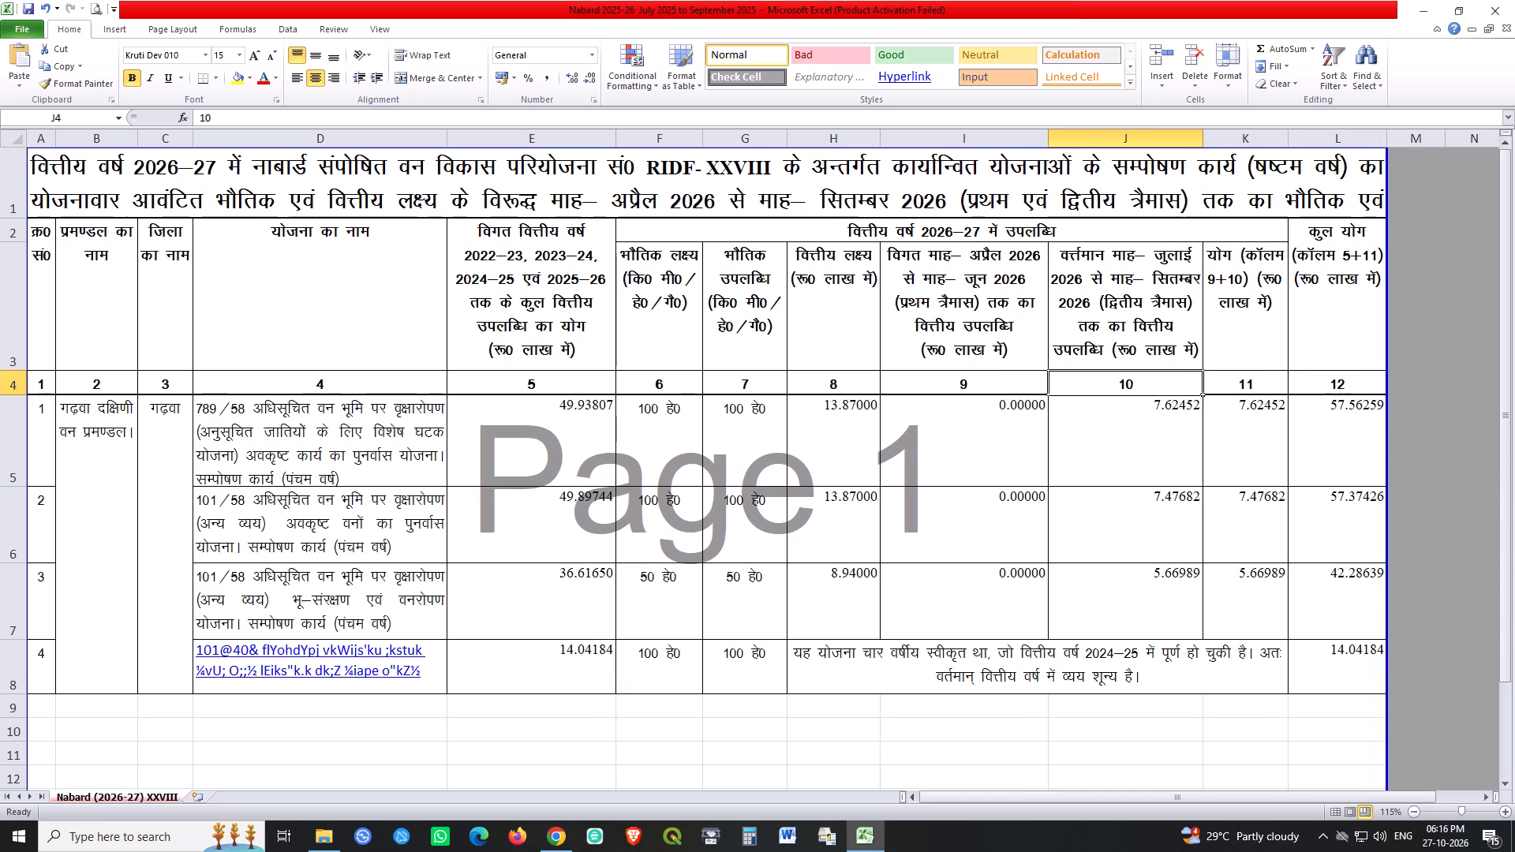
{"action": "left_click", "coordinate": [1053, 142]}
Insert a line break before (रू0 लाख में) in header cell K3.
{"action": "left_click", "coordinate": [1247, 274]}
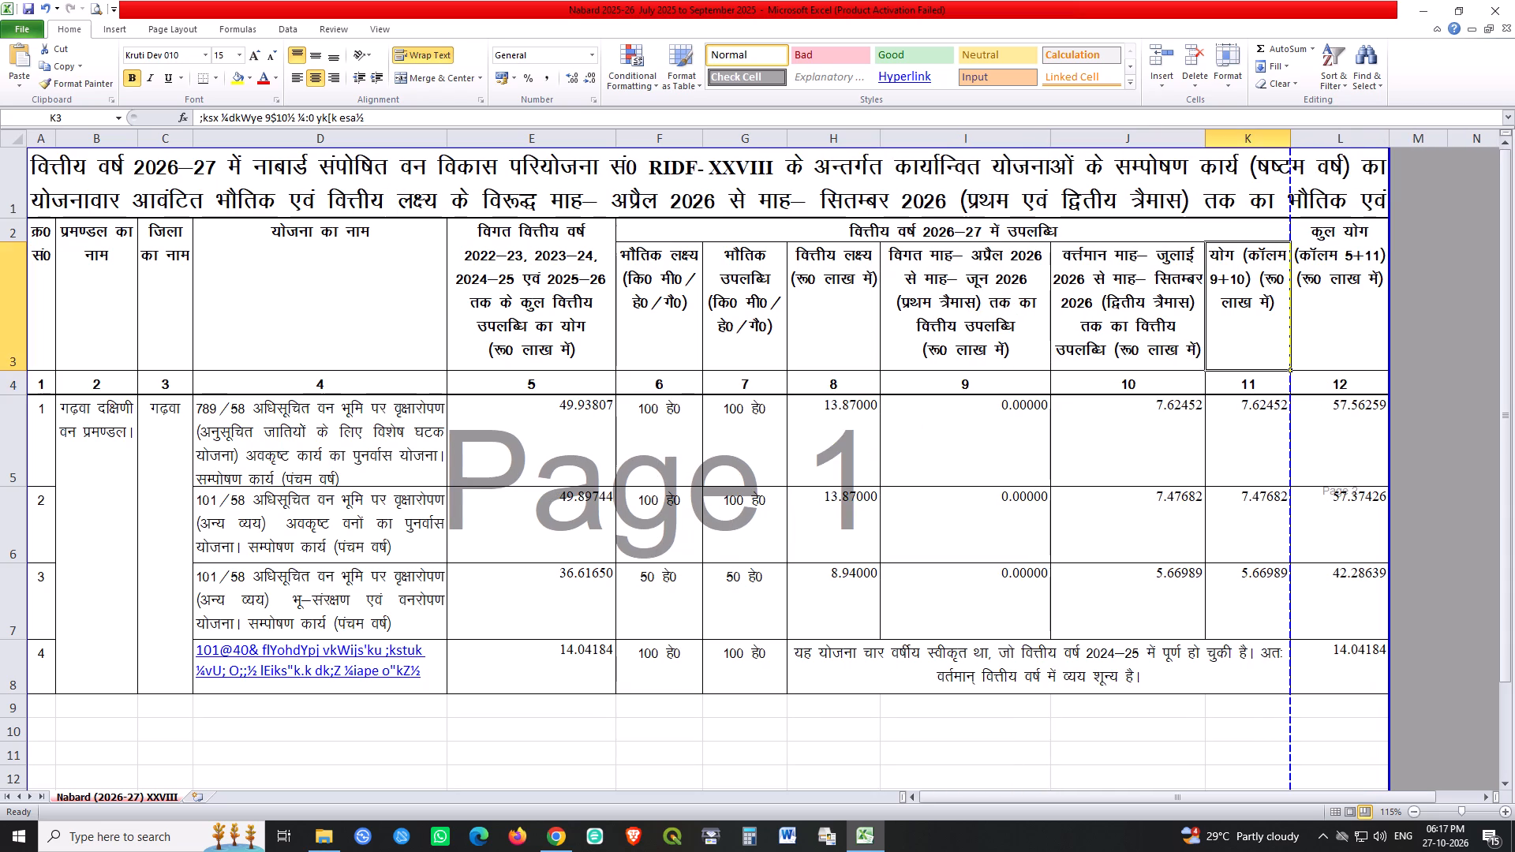
{"action": "double_click", "coordinate": [1236, 260]}
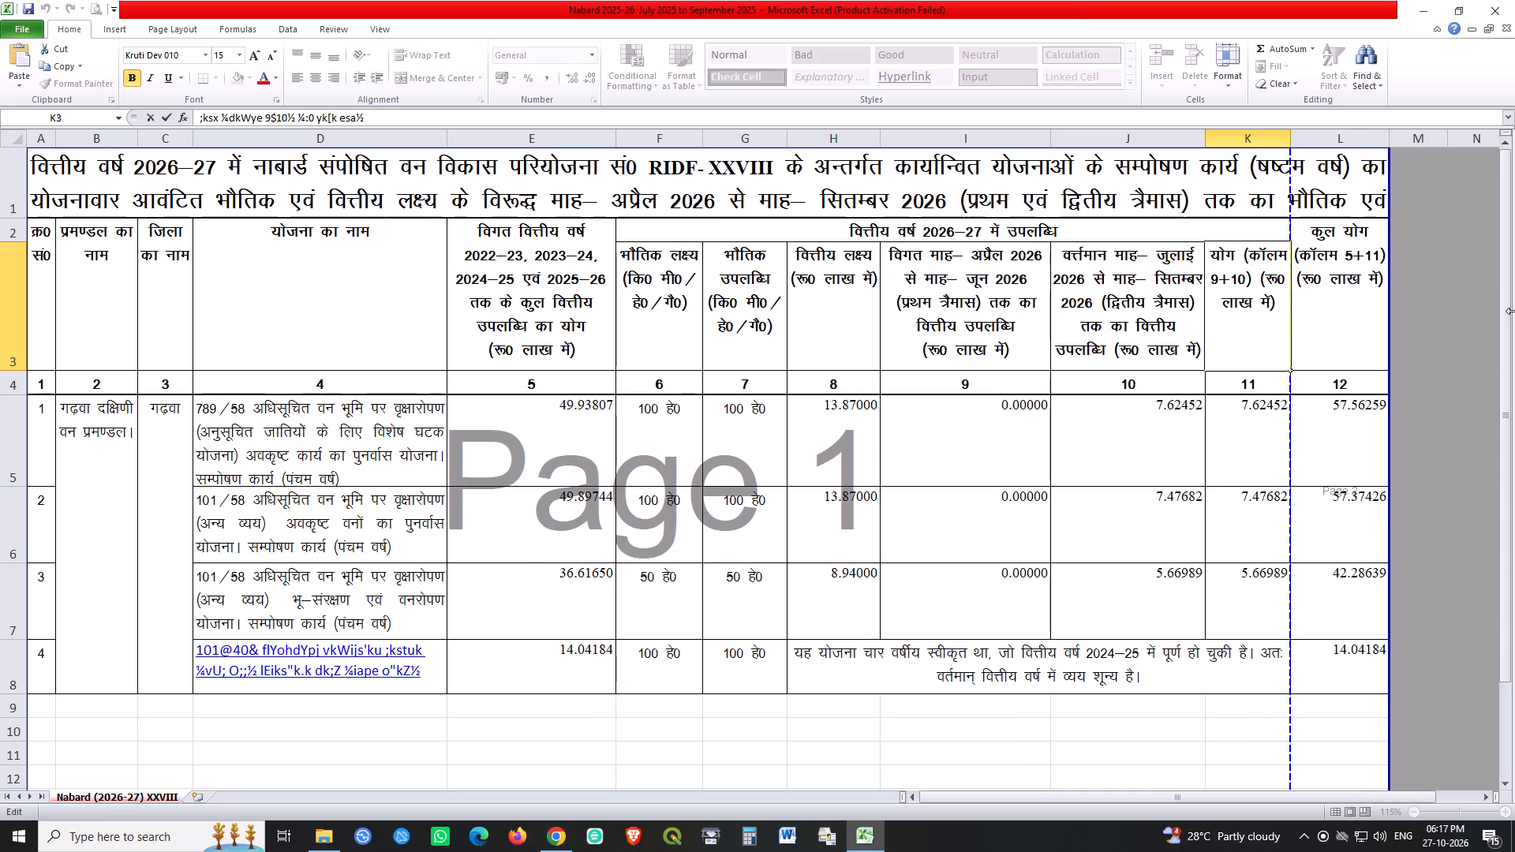
{"action": "key", "text": "Return"}
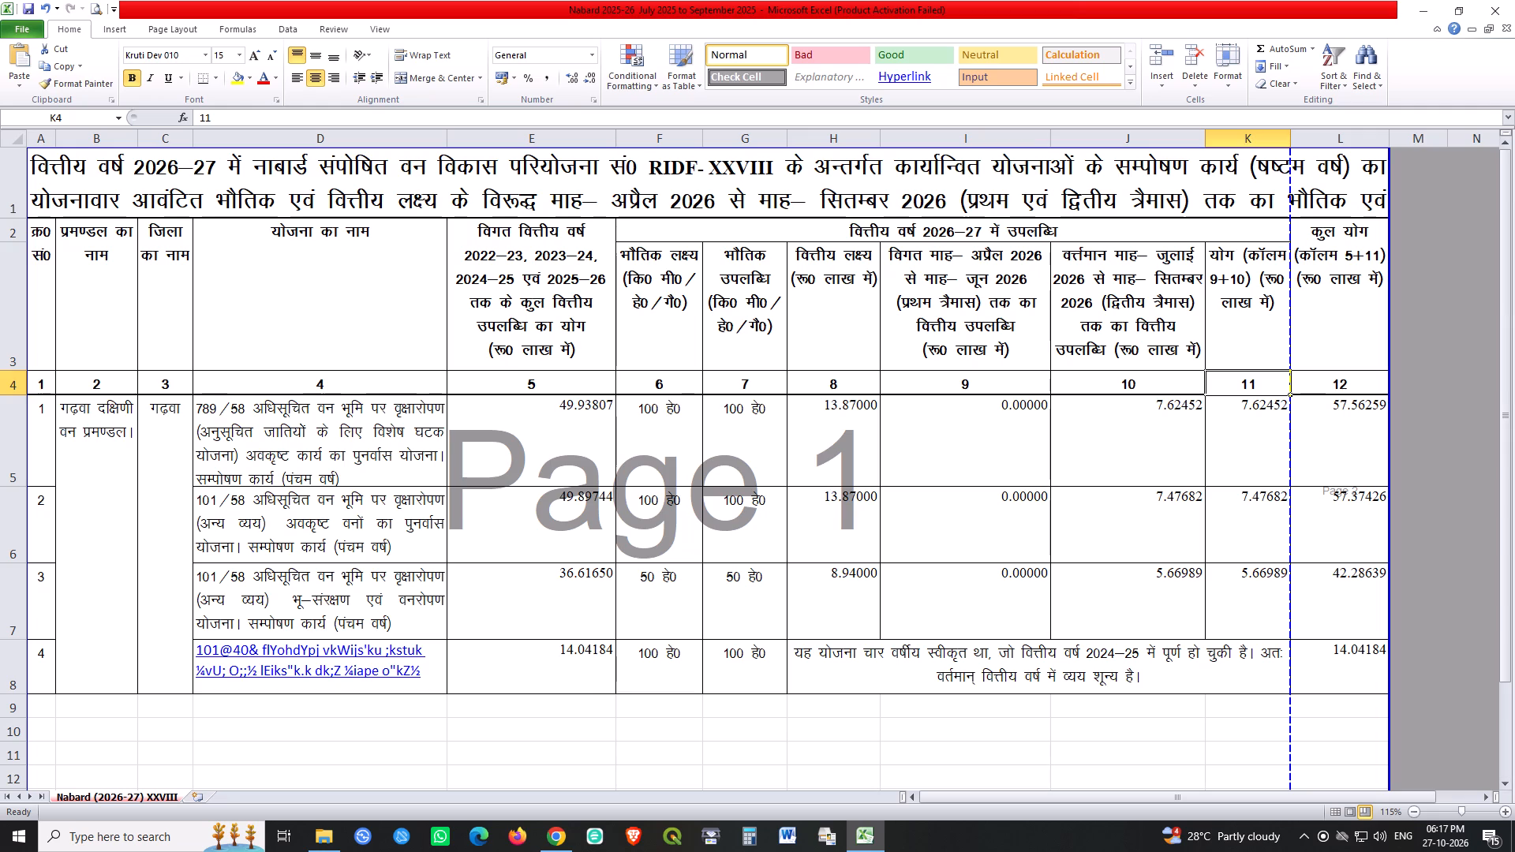
{"action": "double_click", "coordinate": [1258, 280]}
{"action": "key", "text": "alt+Return"}
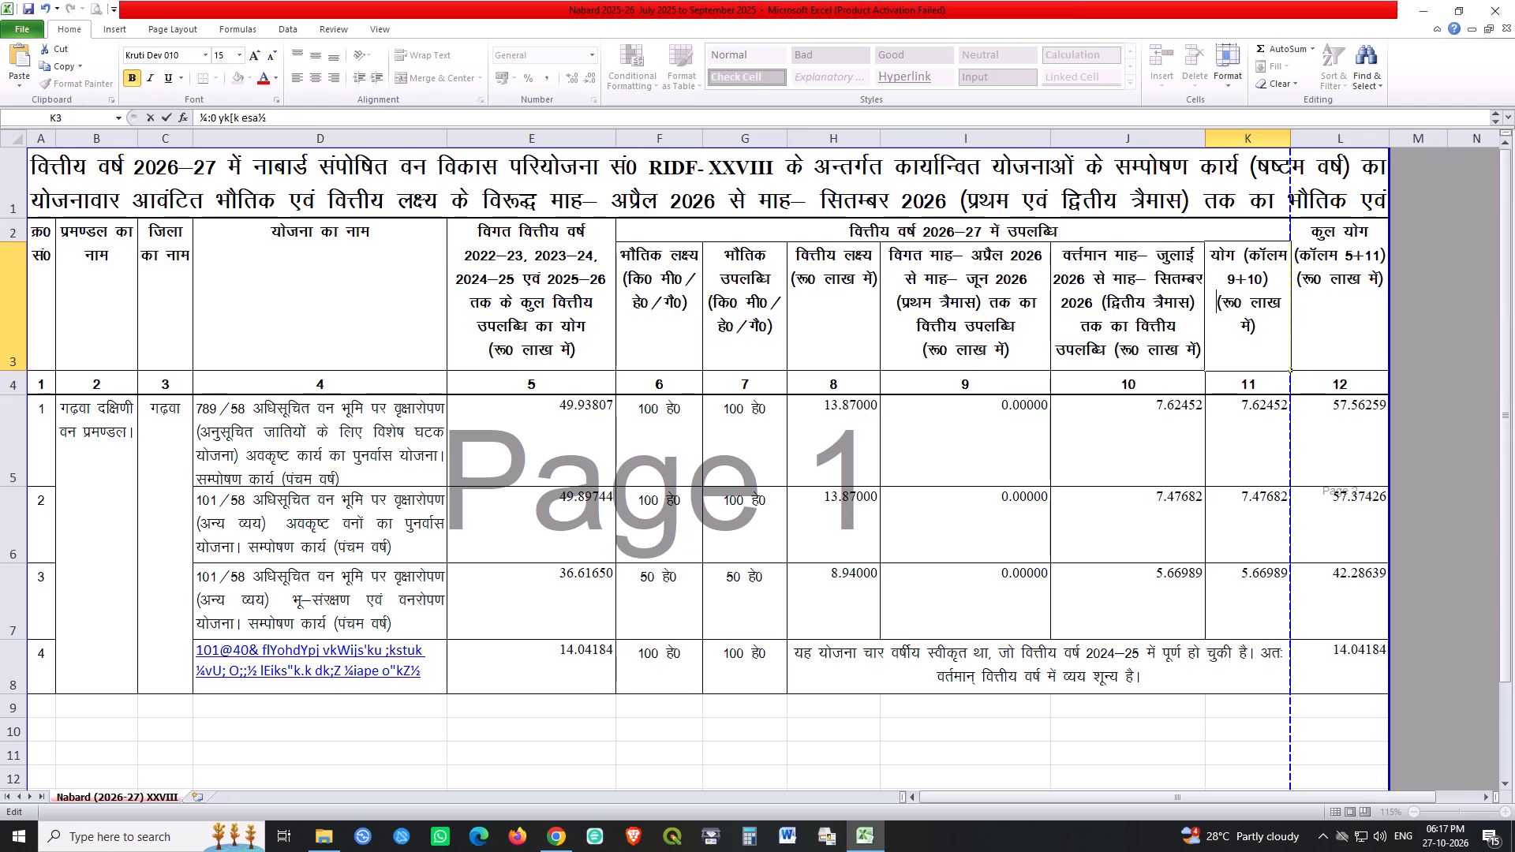
{"action": "key", "text": "Return"}
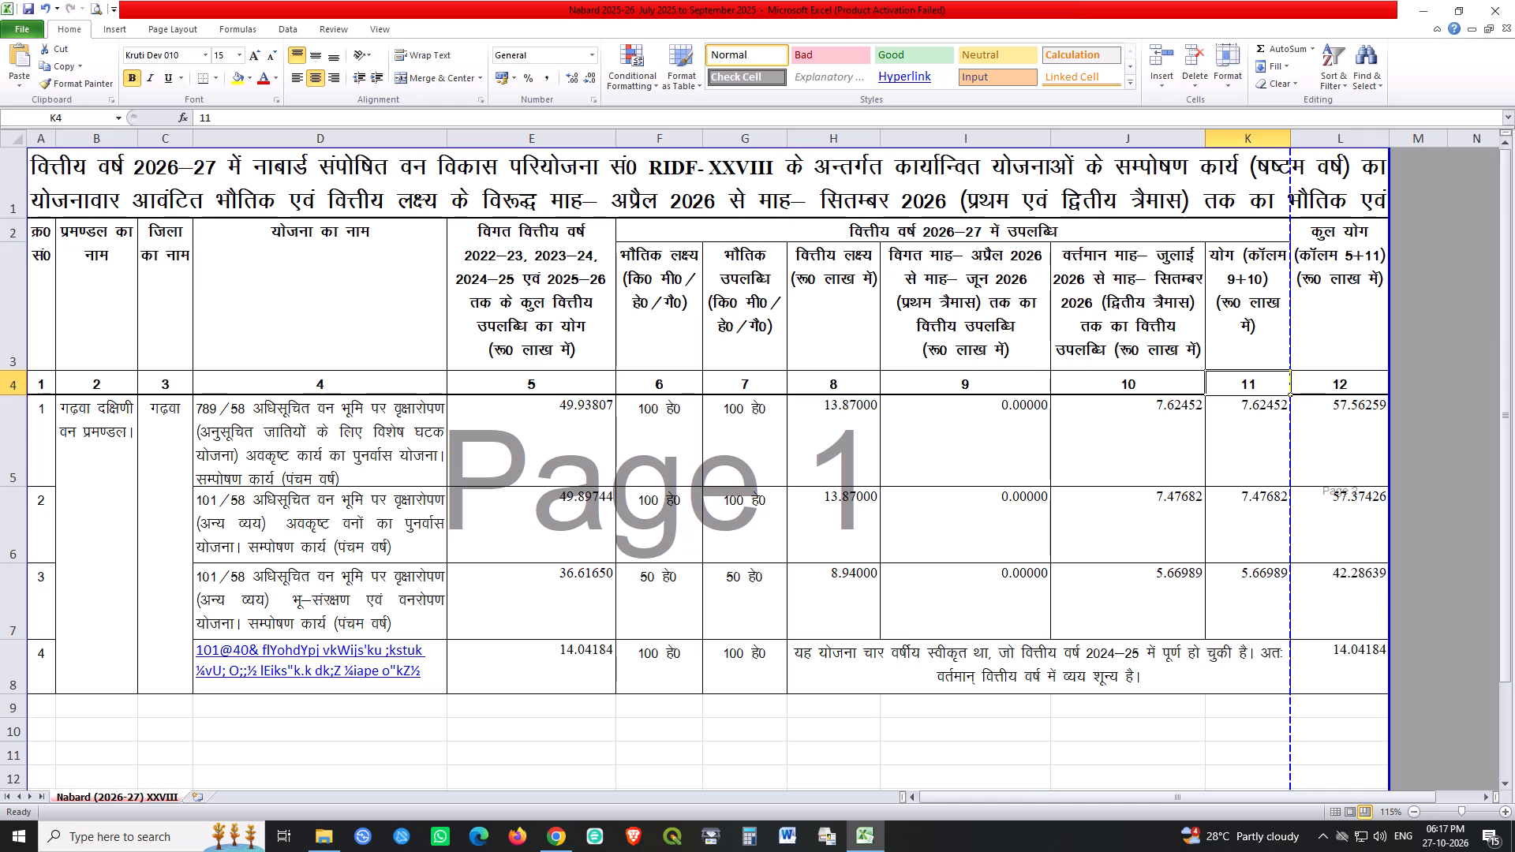
Narrow column I slightly so that all columns through L fit on one printed page.
{"action": "left_click", "coordinate": [1047, 140]}
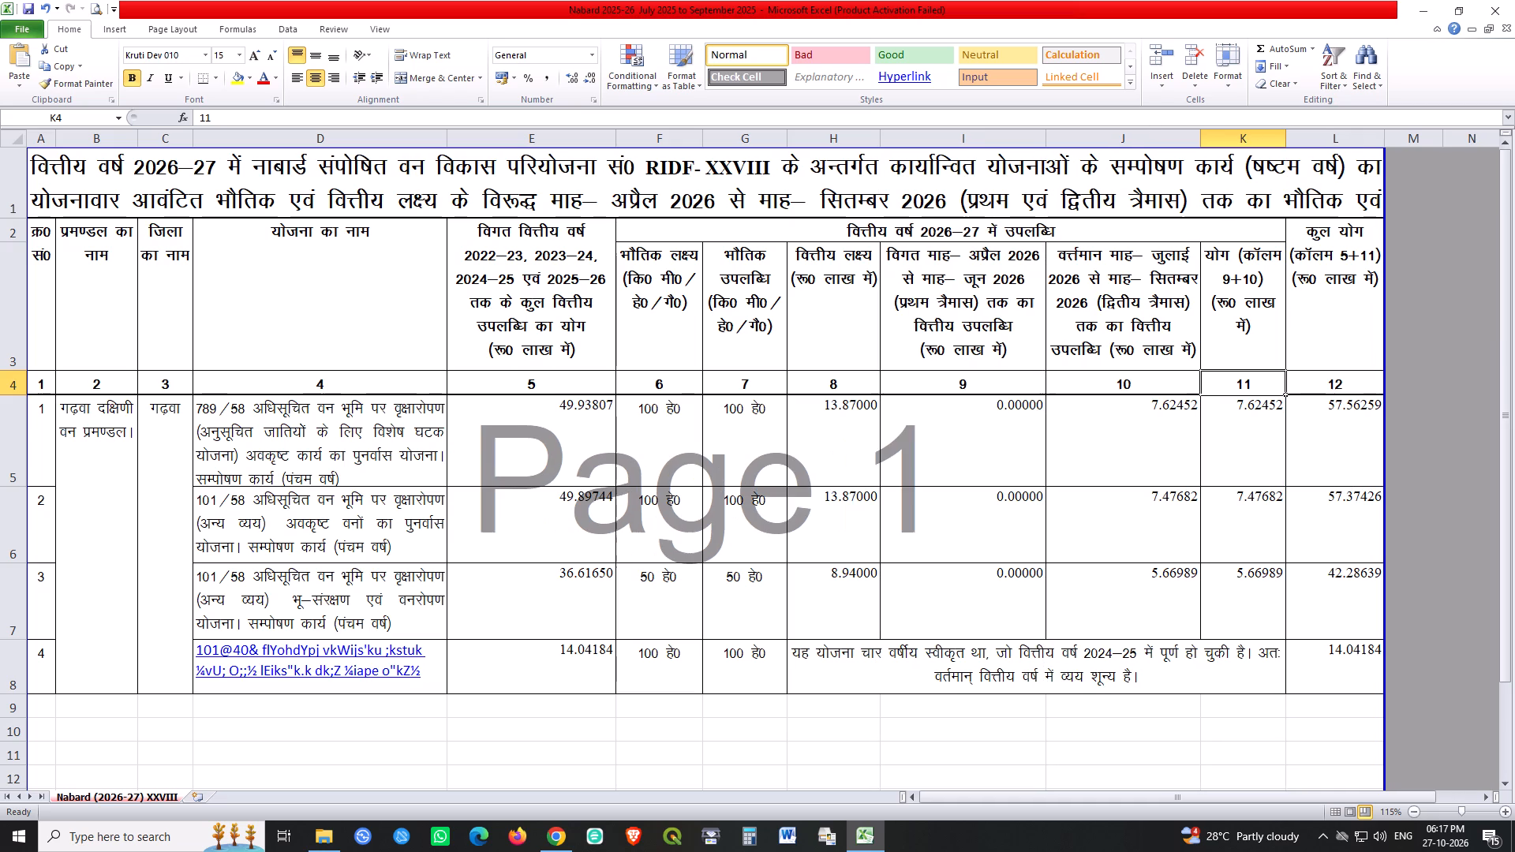
Save the workbook.
{"action": "left_click", "coordinate": [1341, 290]}
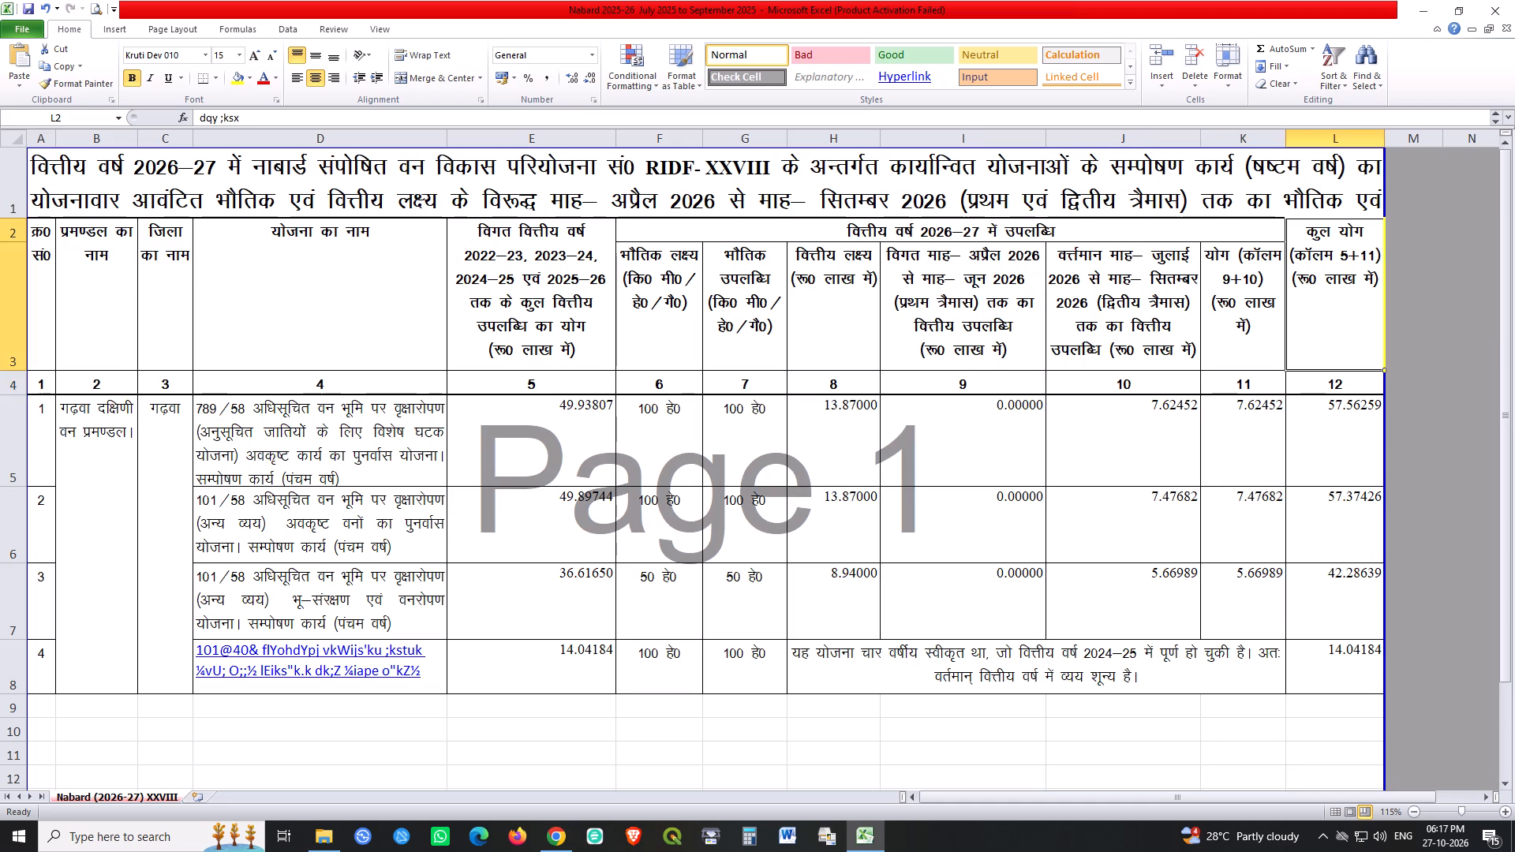
{"action": "left_click", "coordinate": [1164, 509]}
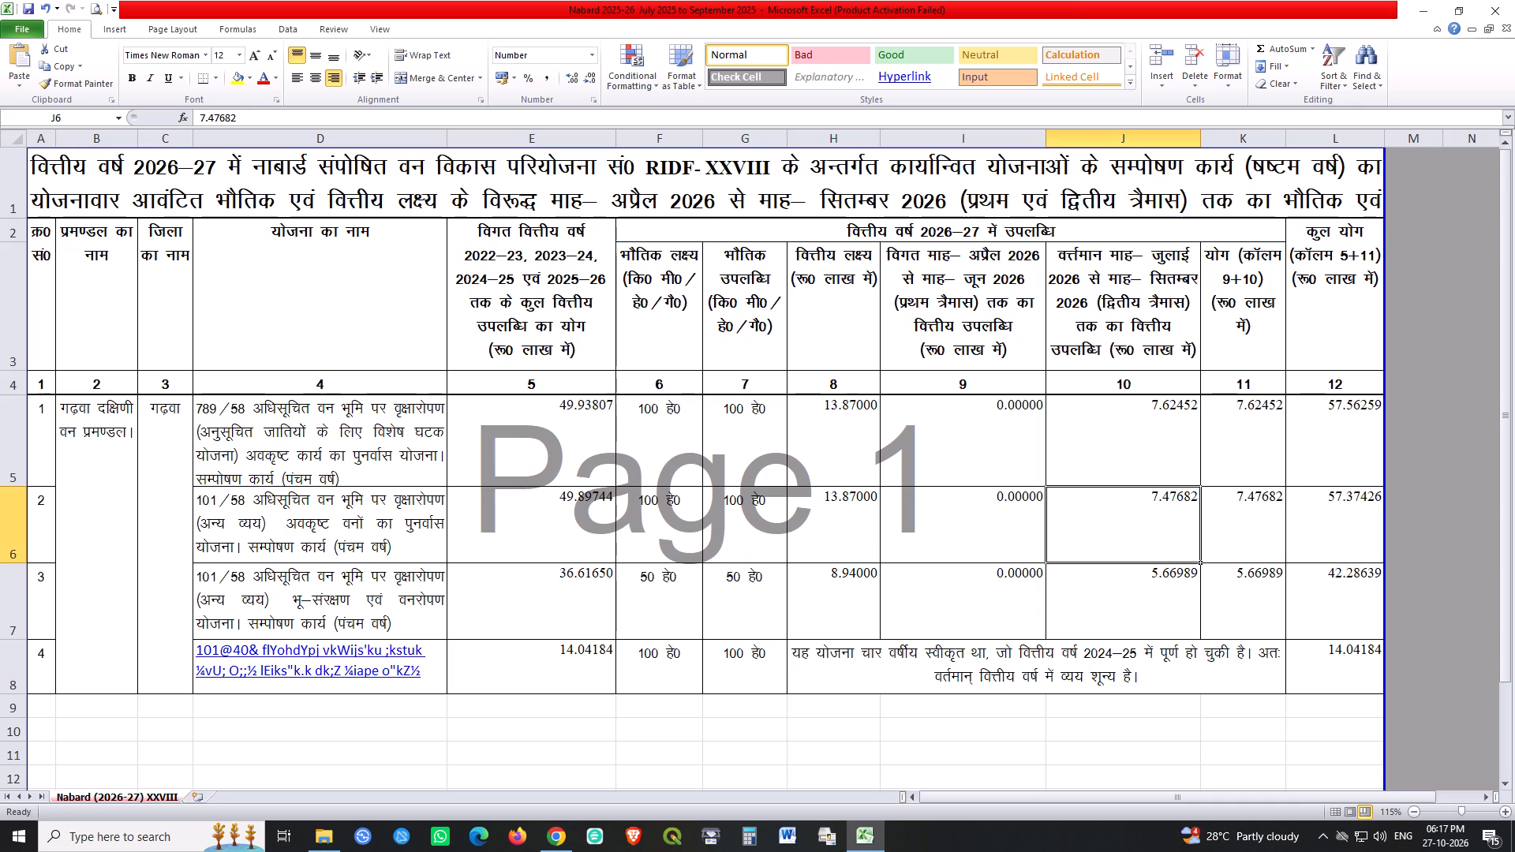
{"action": "key", "text": "ctrl+s"}
{"action": "key", "text": "ctrl+s"}
{"action": "key", "text": "ctrl+s"}
Replace पंचम with षष्टम in scheme name cell D5, entered in Kruti Dev as ""k"Ve", and undo the automatic hyperlink.
{"action": "double_click", "coordinate": [280, 433]}
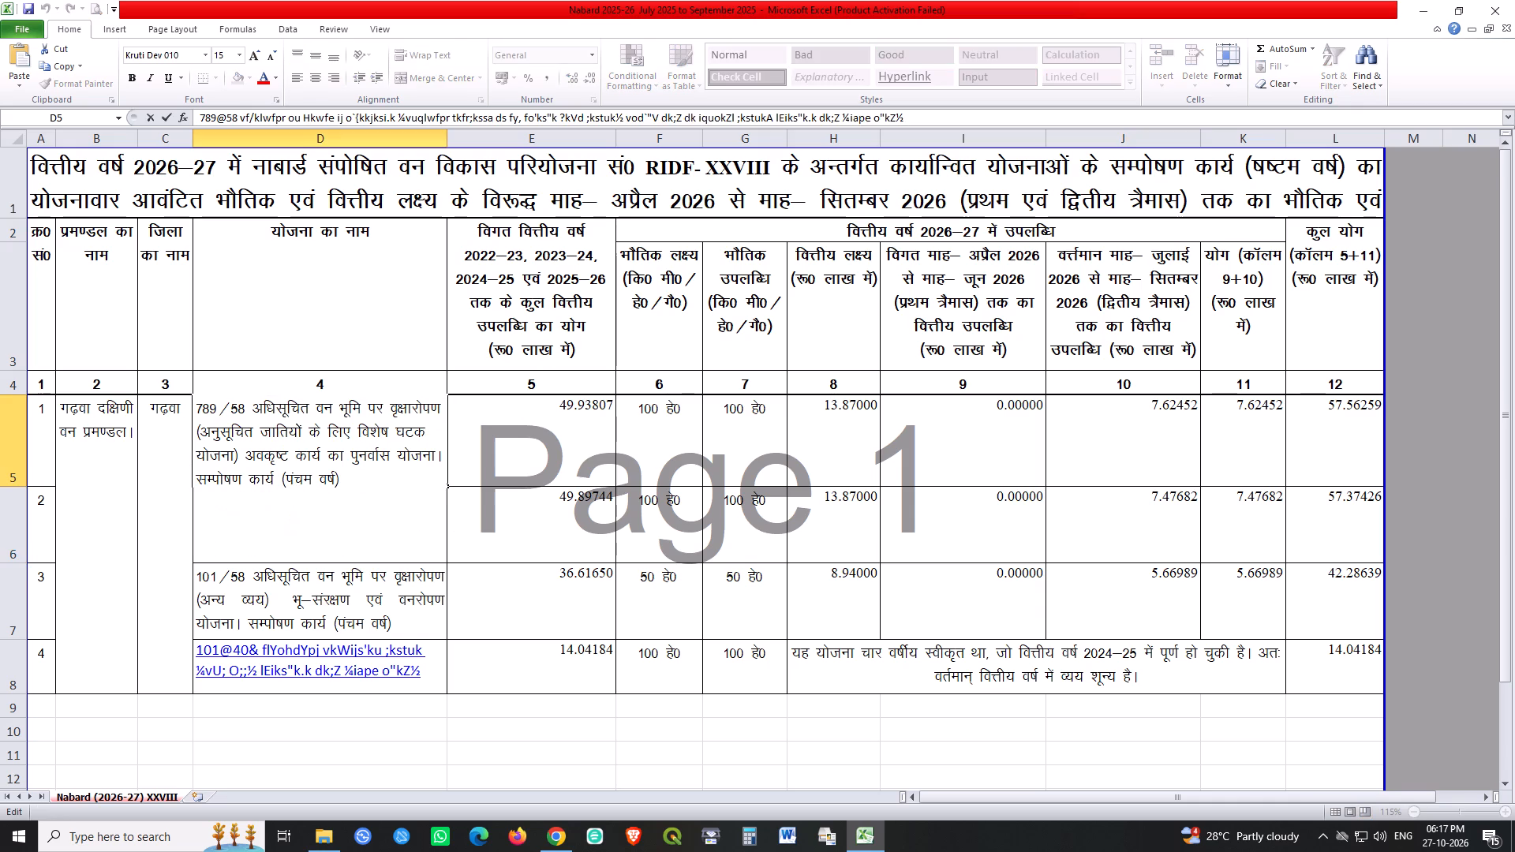
{"action": "left_click", "coordinate": [390, 405]}
{"action": "left_click_drag", "start_coordinate": [289, 478], "coordinate": [311, 480]}
{"action": "type", "text": "\"k\"V"}
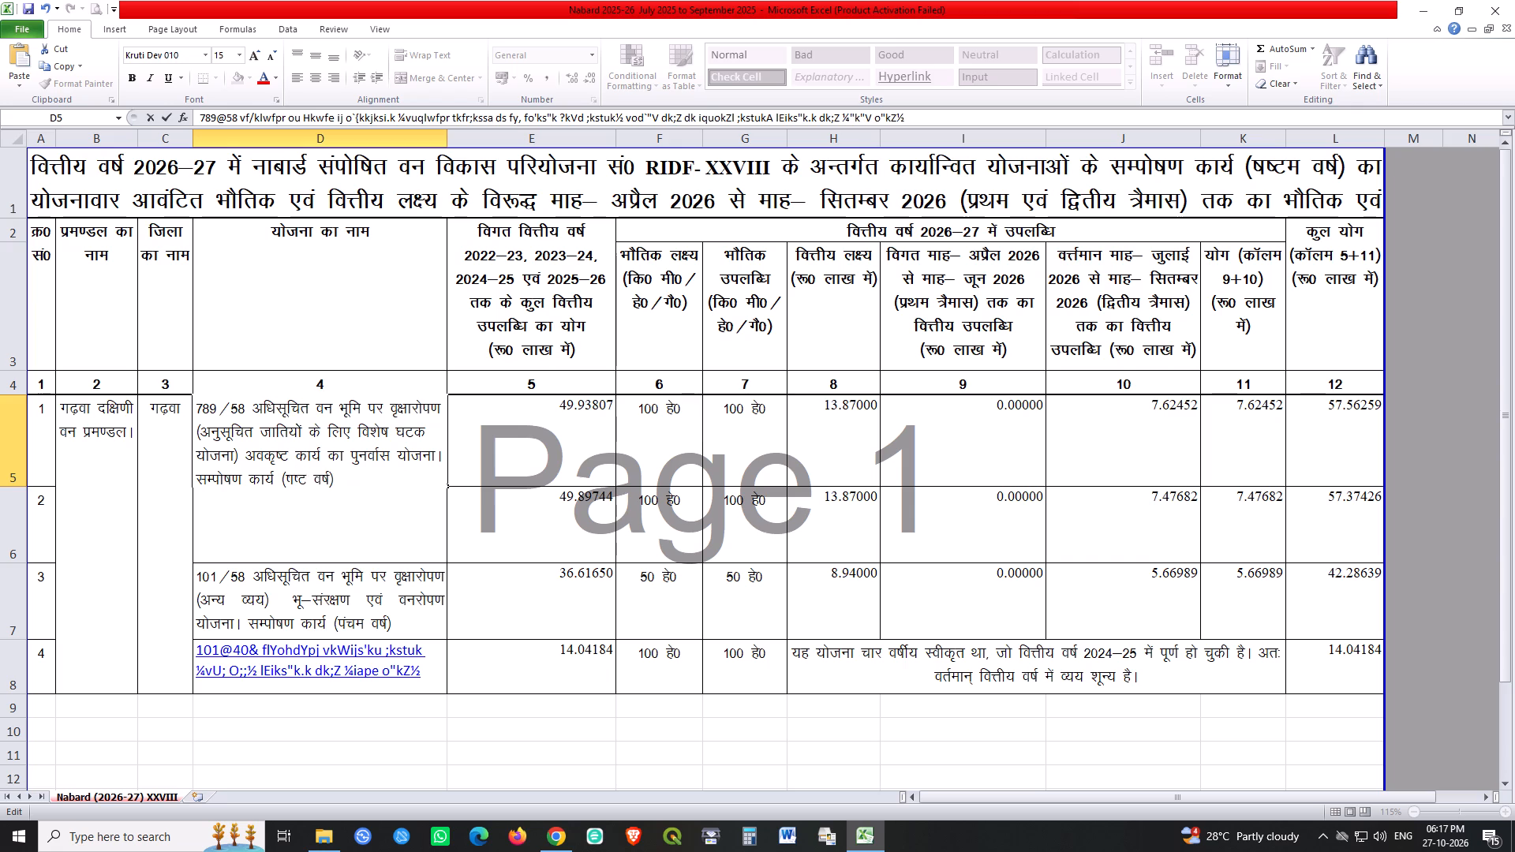
{"action": "key", "text": "e"}
{"action": "key", "text": "Return"}
{"action": "key", "text": "ctrl+z"}
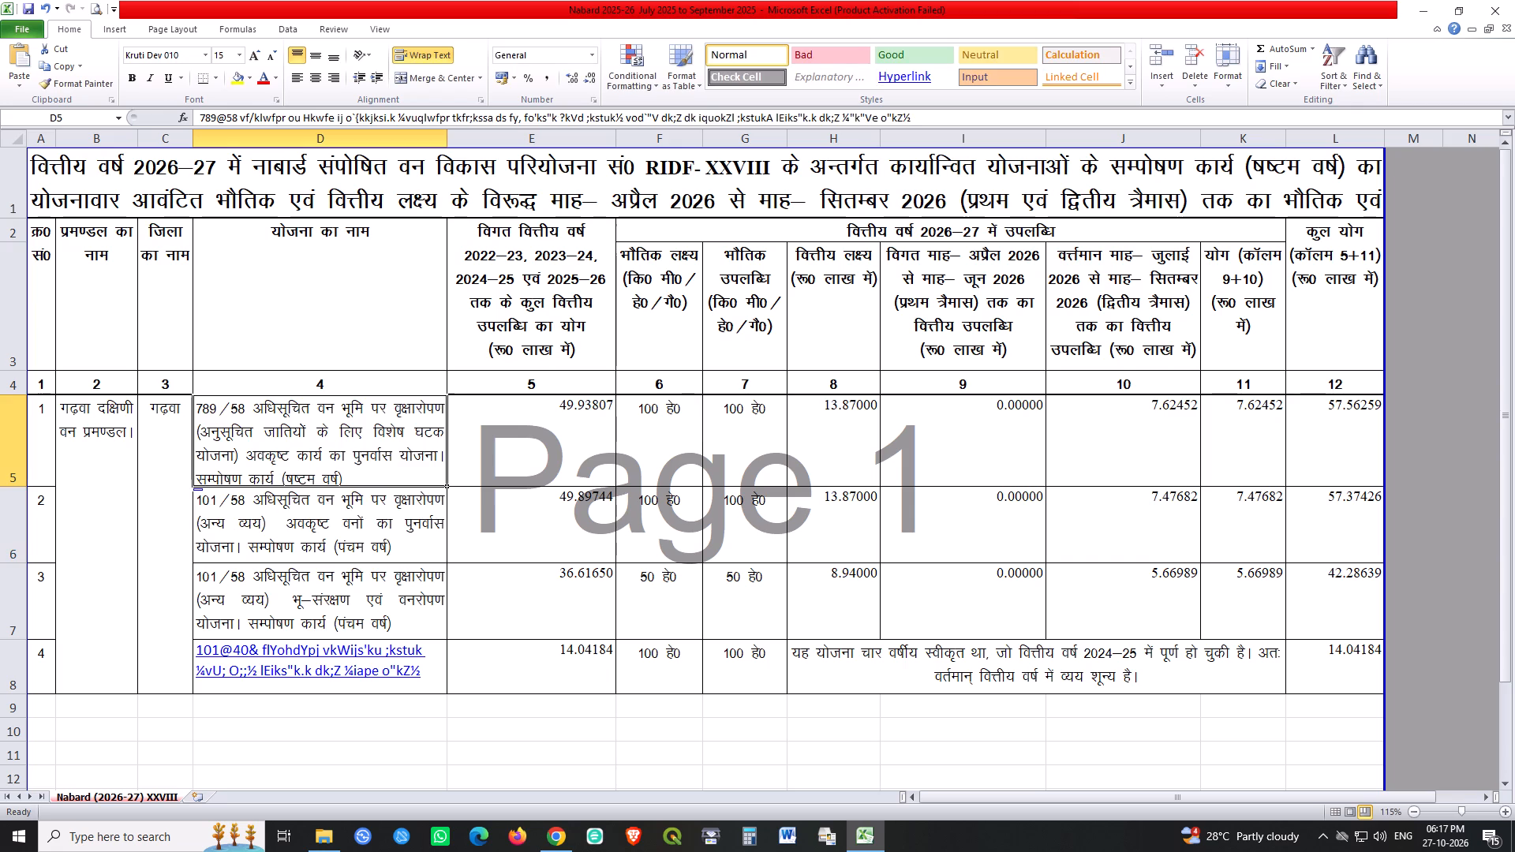
Replace पंचम with षष्टम in scheme name cell D6, entered in Kruti Dev as ""k"Ve", and undo the automatic hyperlink.
{"action": "left_click", "coordinate": [332, 524]}
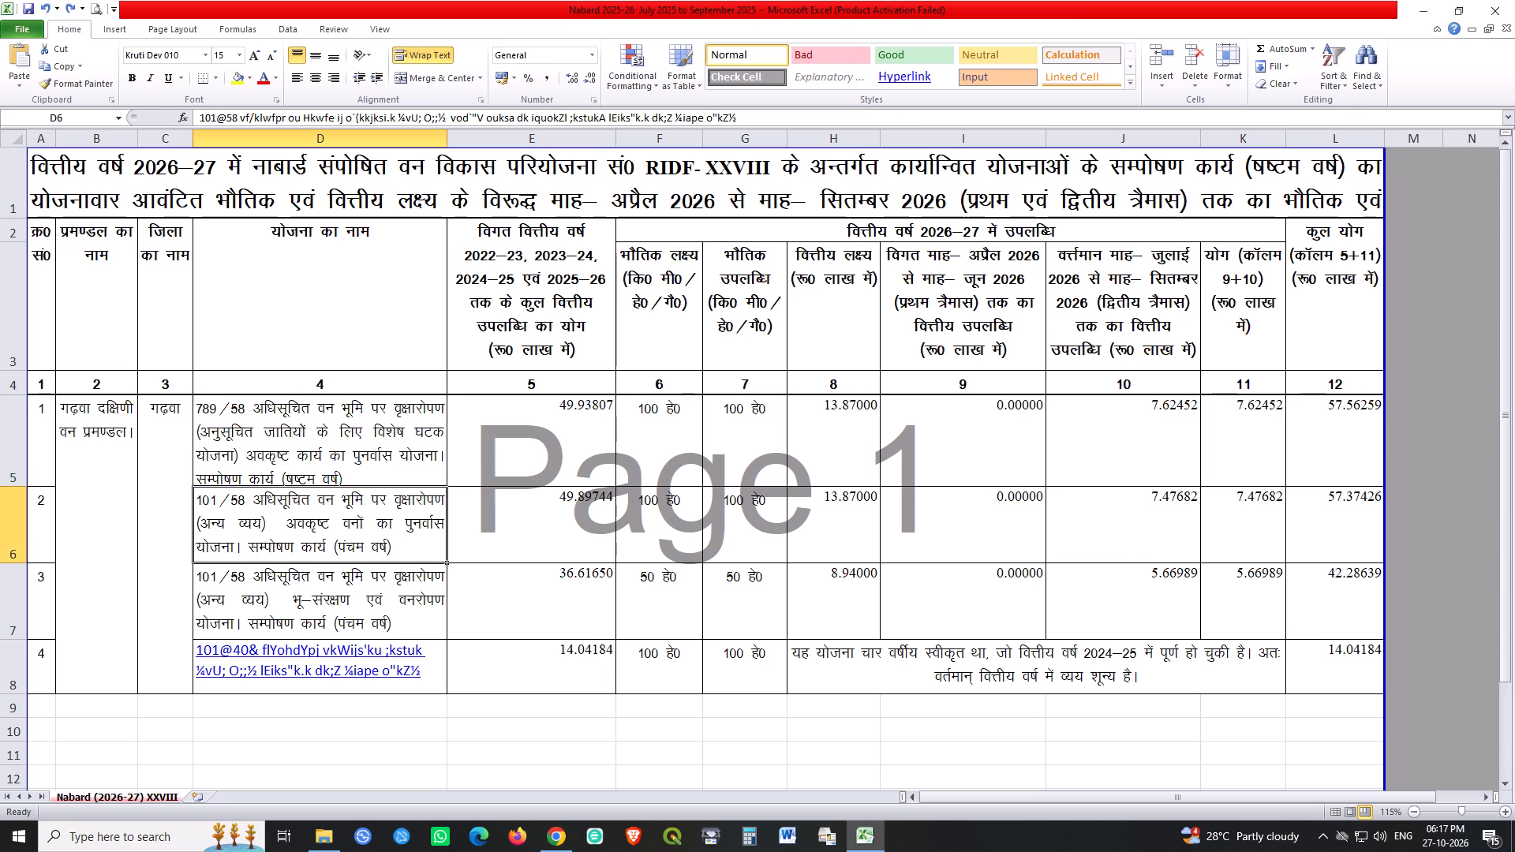
{"action": "double_click", "coordinate": [380, 534]}
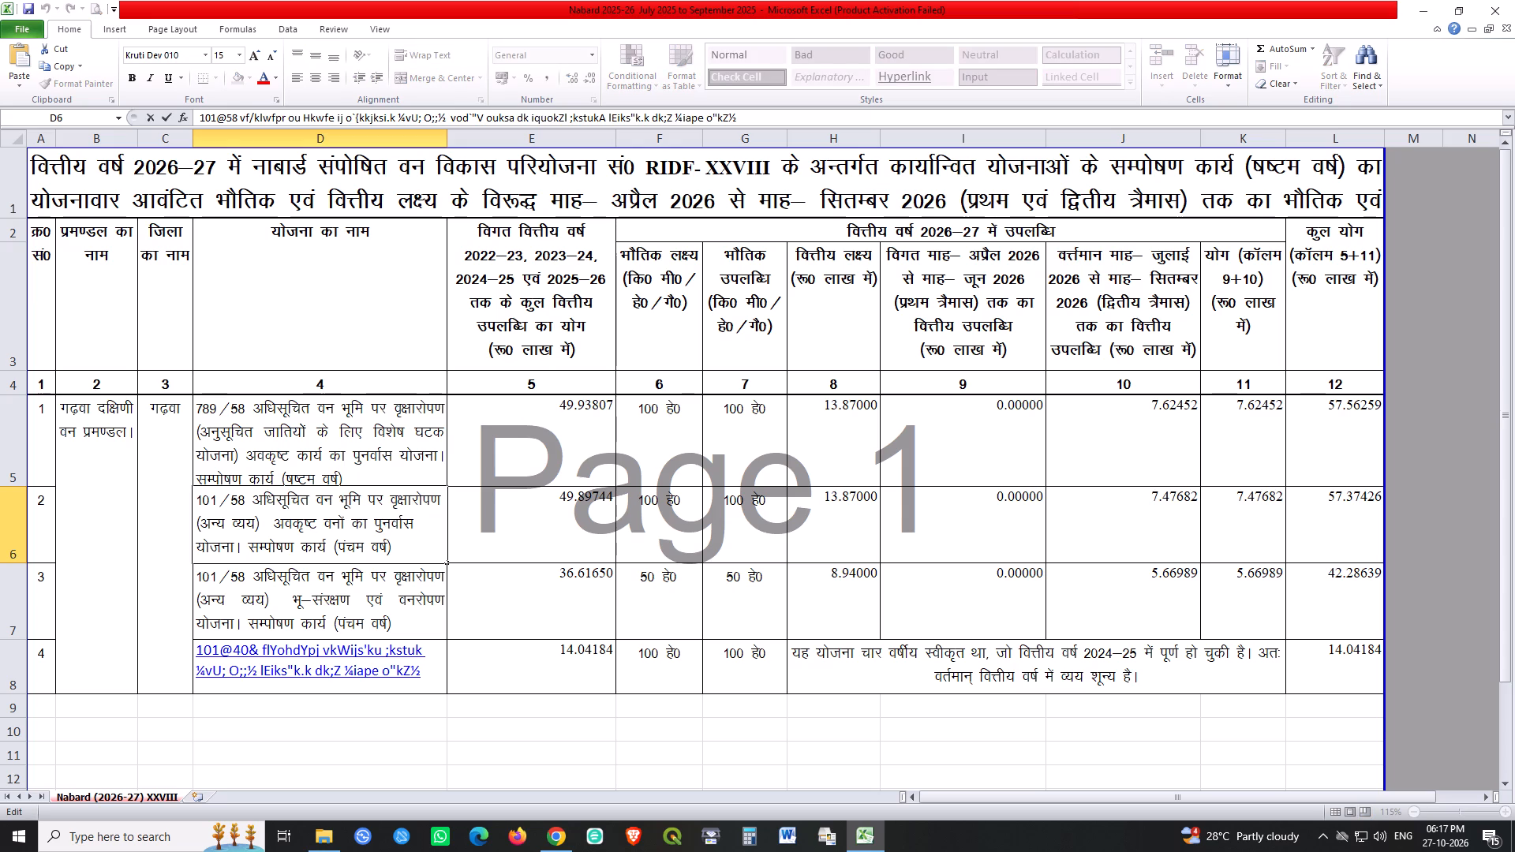
{"action": "left_click_drag", "start_coordinate": [337, 547], "coordinate": [365, 549]}
{"action": "type", "text": "\"k\"Ve"}
{"action": "key", "text": "Return"}
{"action": "key", "text": "ctrl+z"}
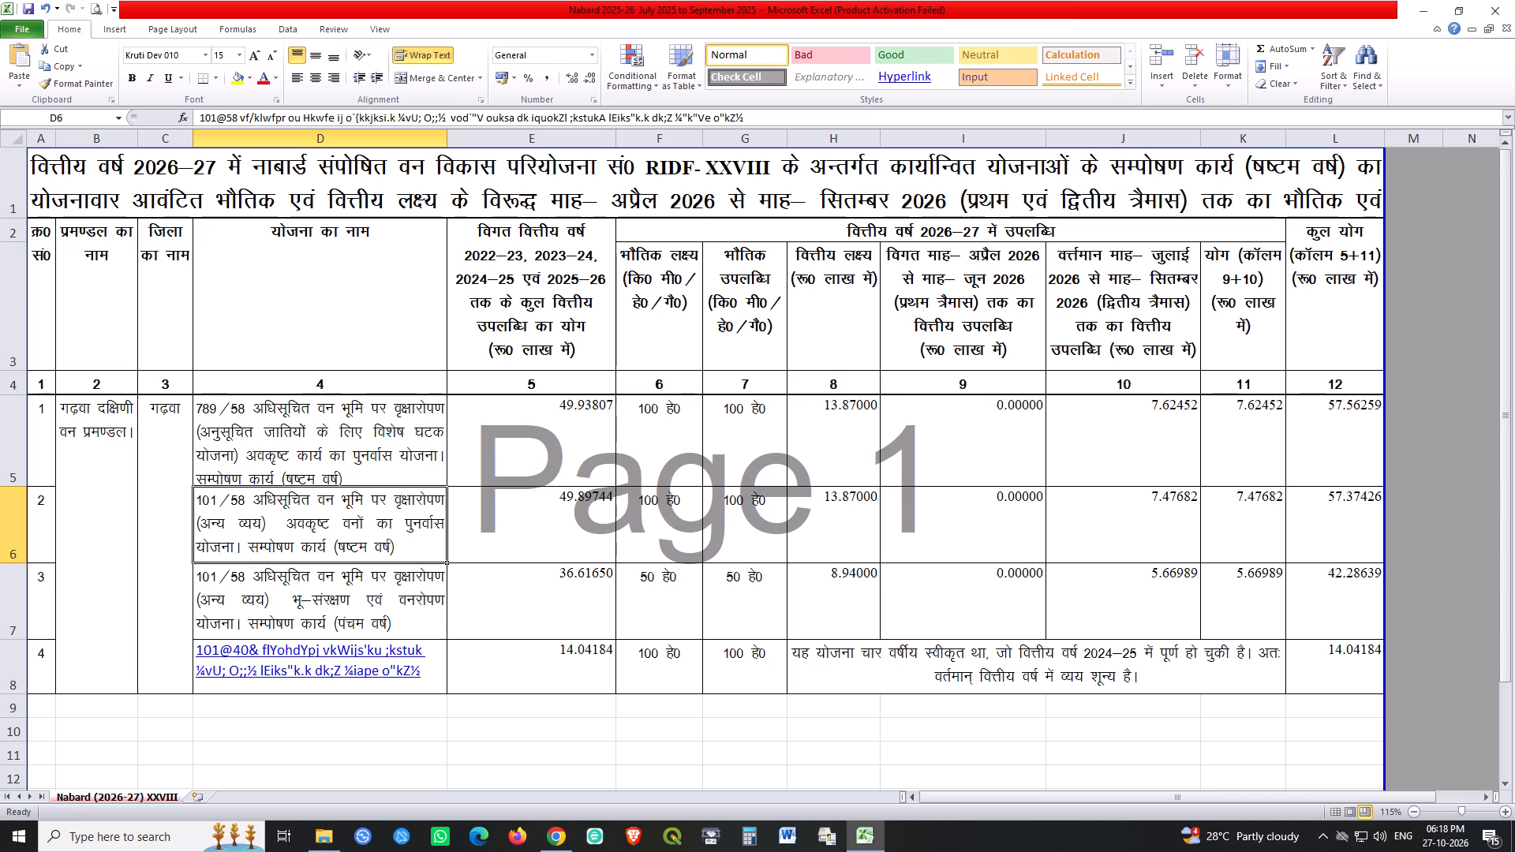
Replace पंचम with षष्टम in scheme name cell D7, entered in Kruti Dev as ""k"Ve", and undo the automatic hyperlink.
{"action": "double_click", "coordinate": [370, 610]}
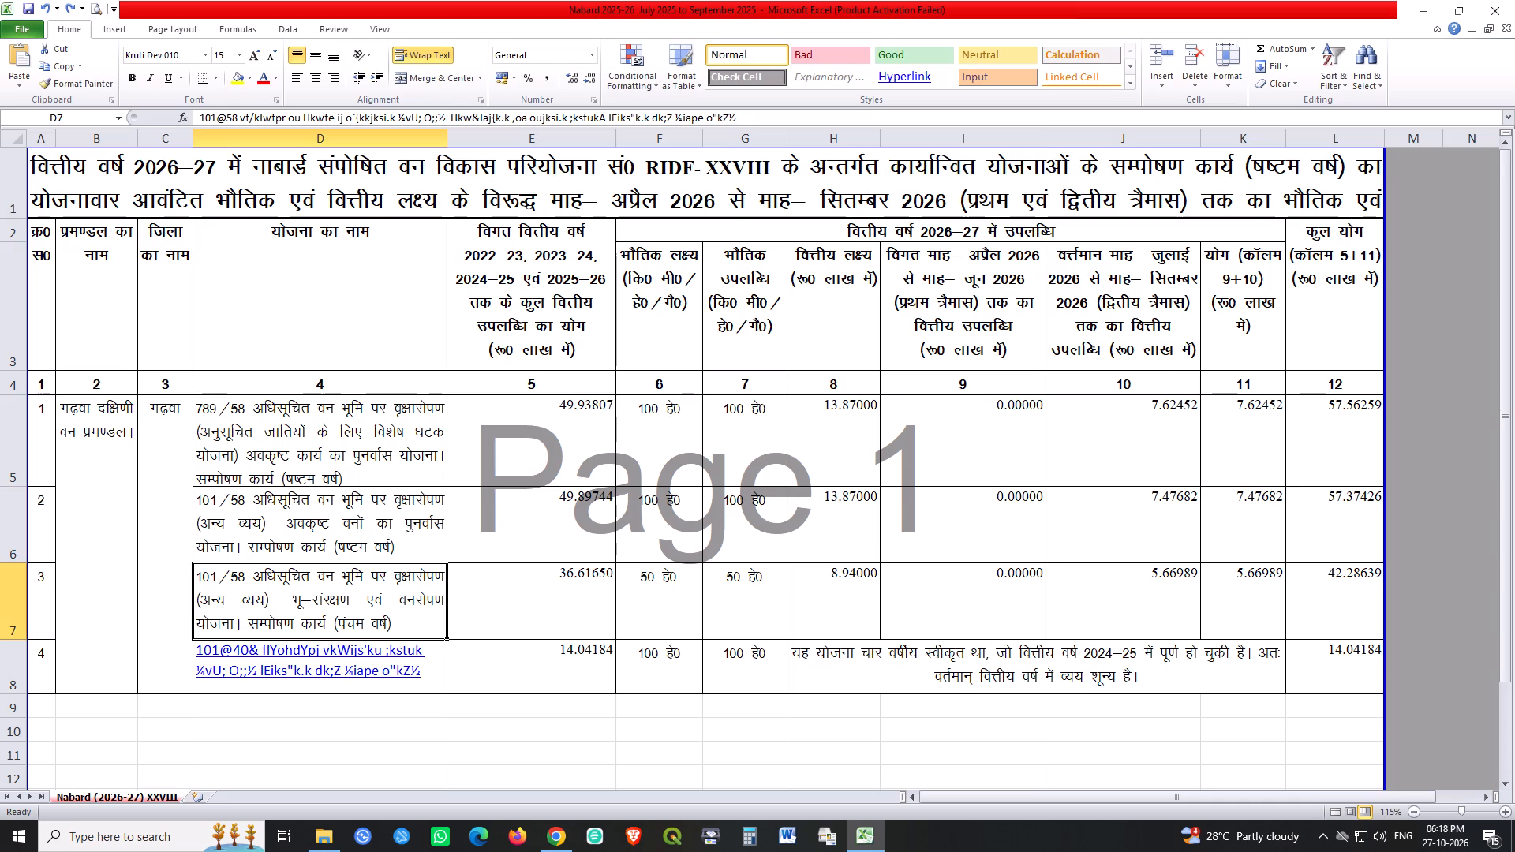
{"action": "triple_click", "coordinate": [339, 618]}
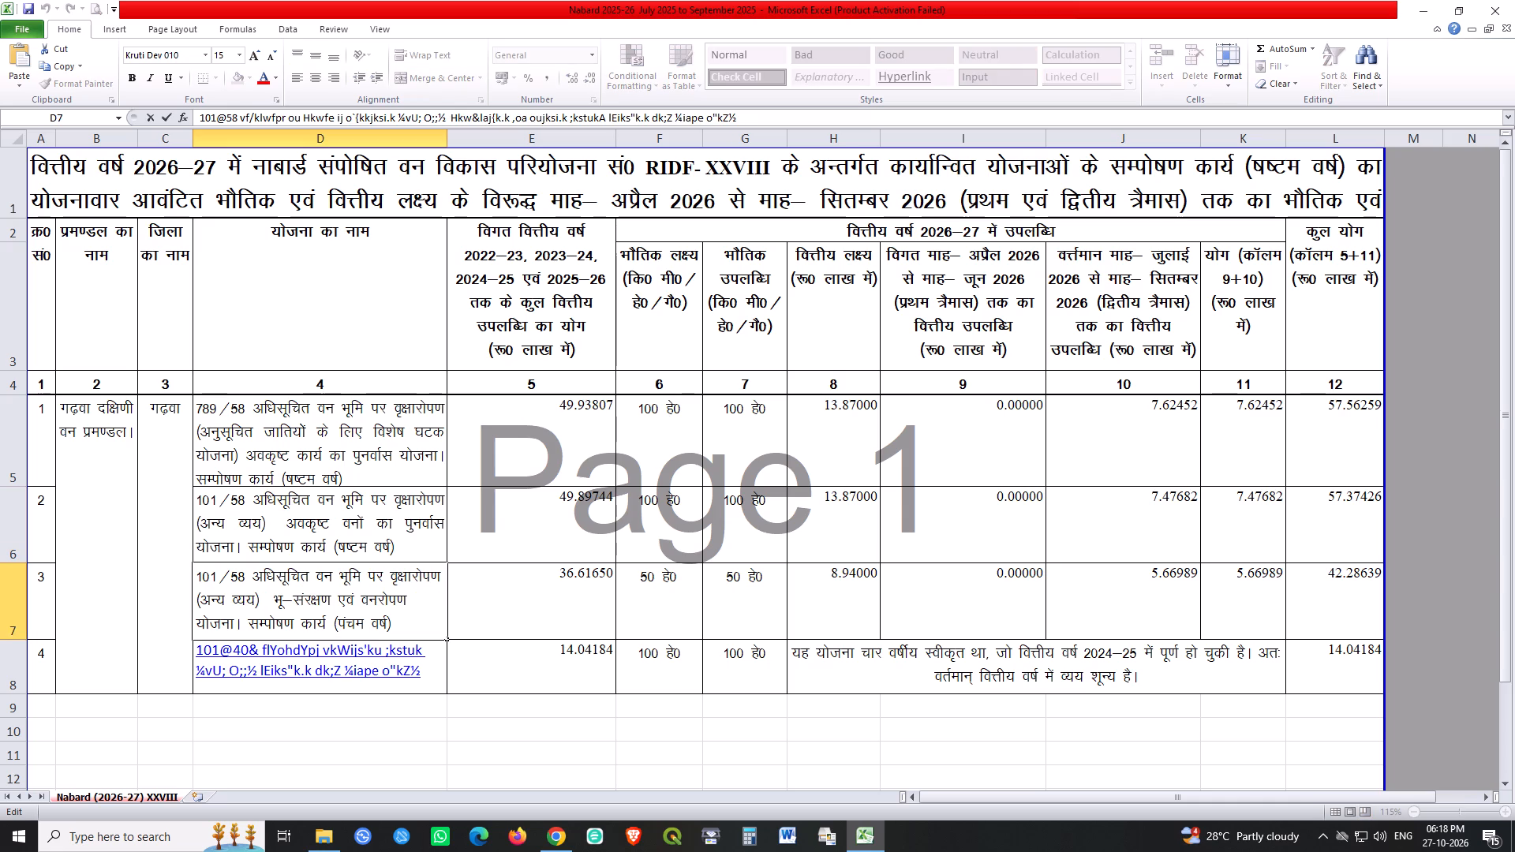
{"action": "key", "text": "Right"}
{"action": "key", "text": "Right"}
{"action": "key", "text": "Left"}
{"action": "key", "text": "Left"}
{"action": "key", "text": "shift+Right"}
{"action": "key", "text": "shift+Right"}
{"action": "key", "text": "shift+Right"}
{"action": "key", "text": "shift+Right"}
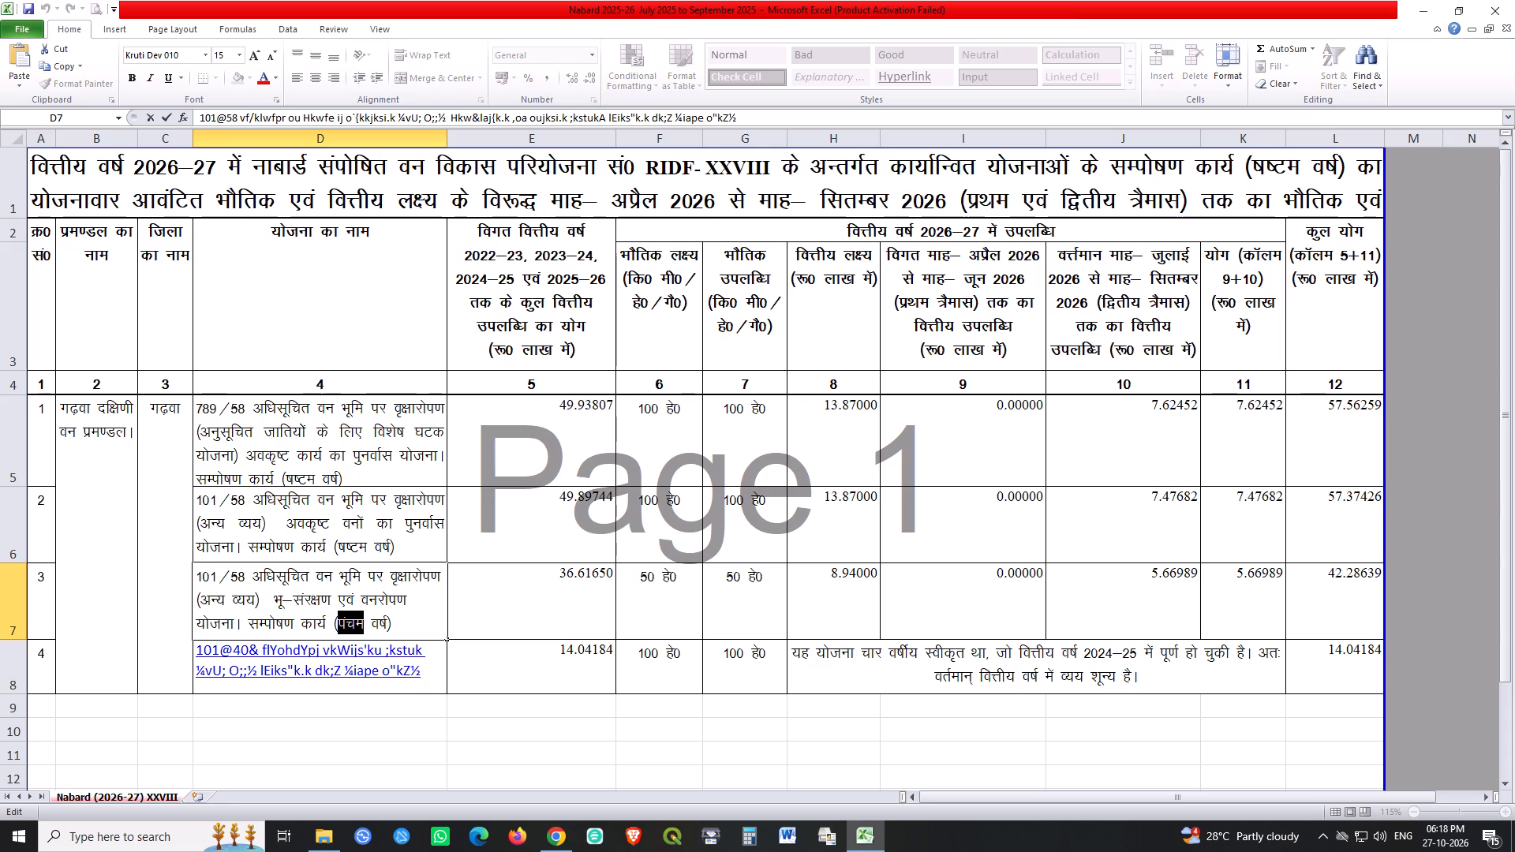
{"action": "type", "text": "\"k\"Ve"}
{"action": "key", "text": "Return"}
{"action": "key", "text": "ctrl+z"}
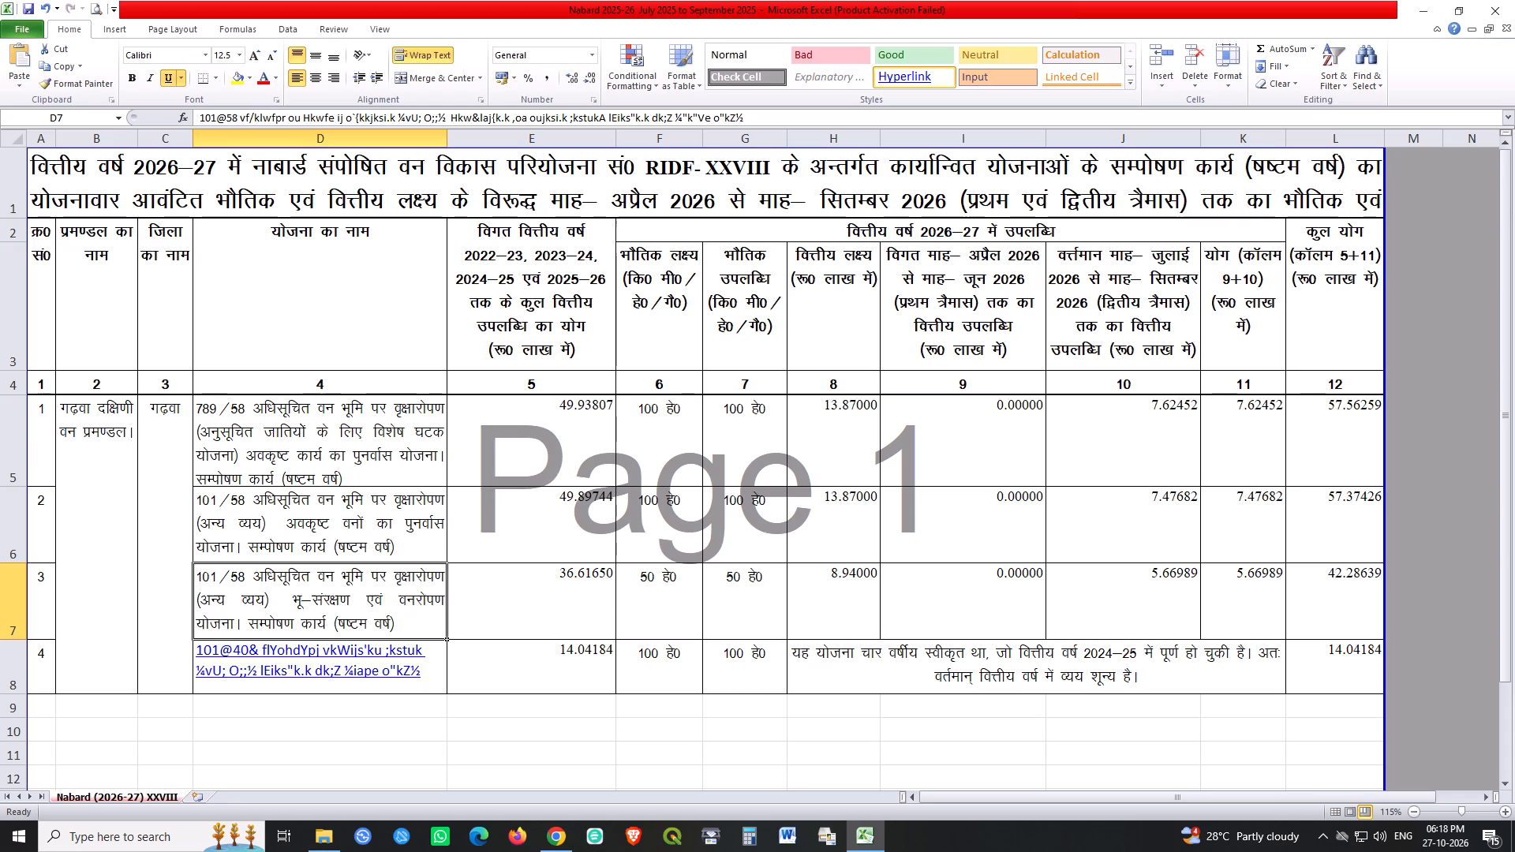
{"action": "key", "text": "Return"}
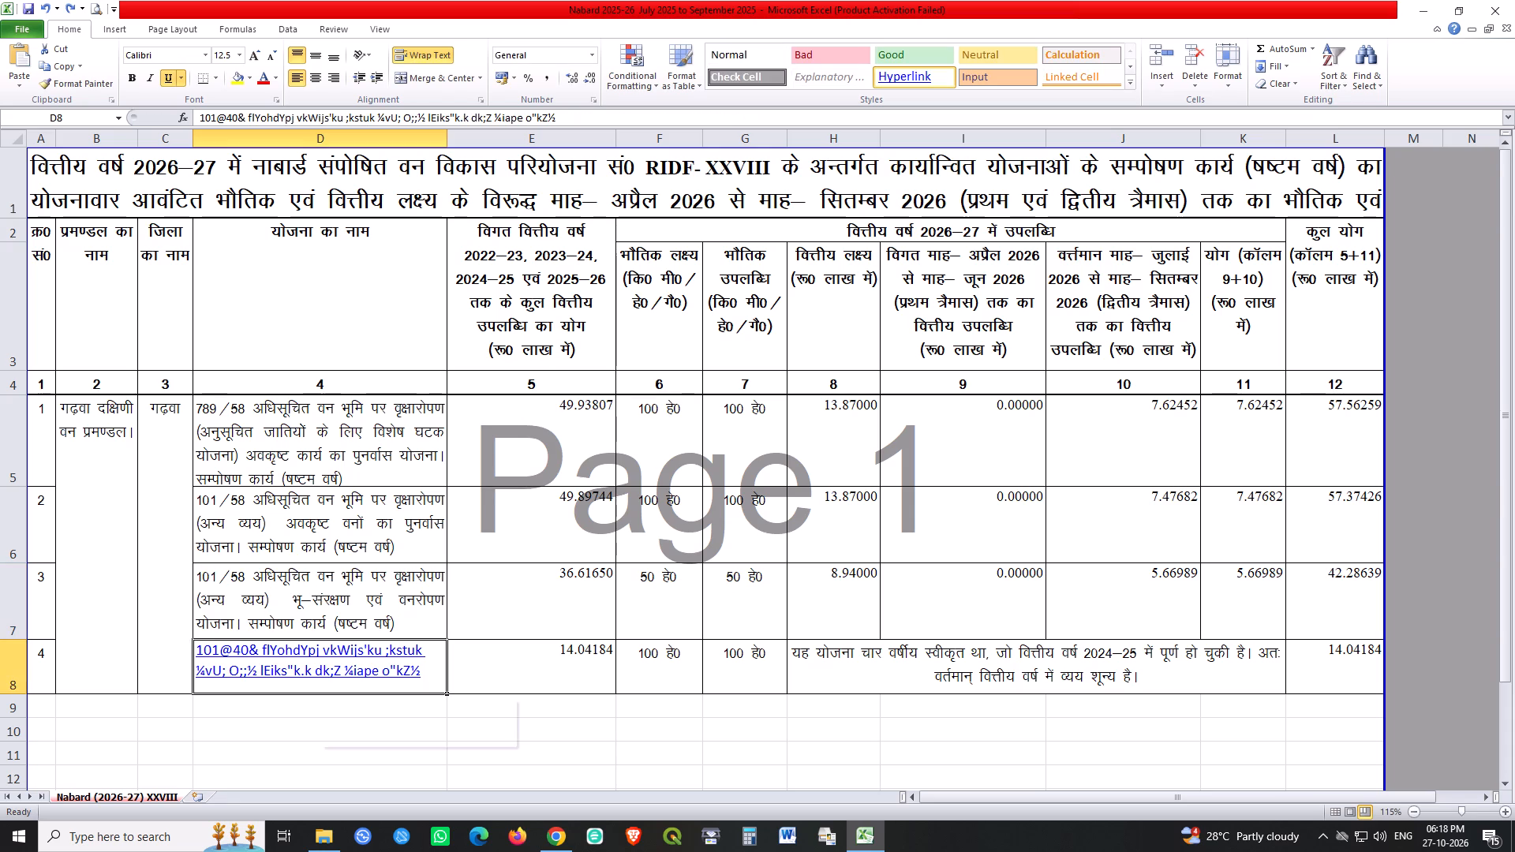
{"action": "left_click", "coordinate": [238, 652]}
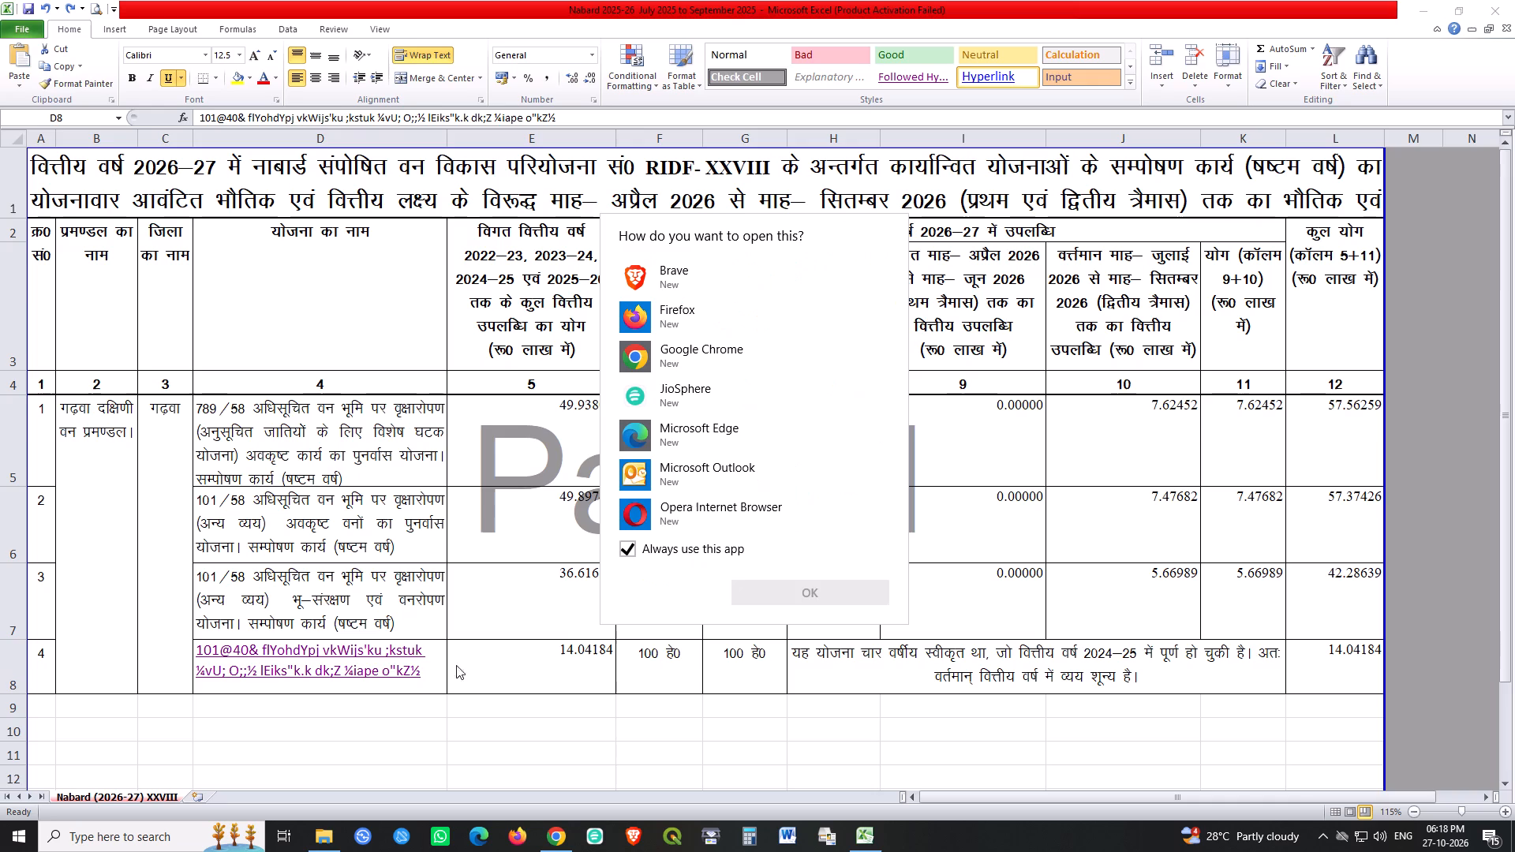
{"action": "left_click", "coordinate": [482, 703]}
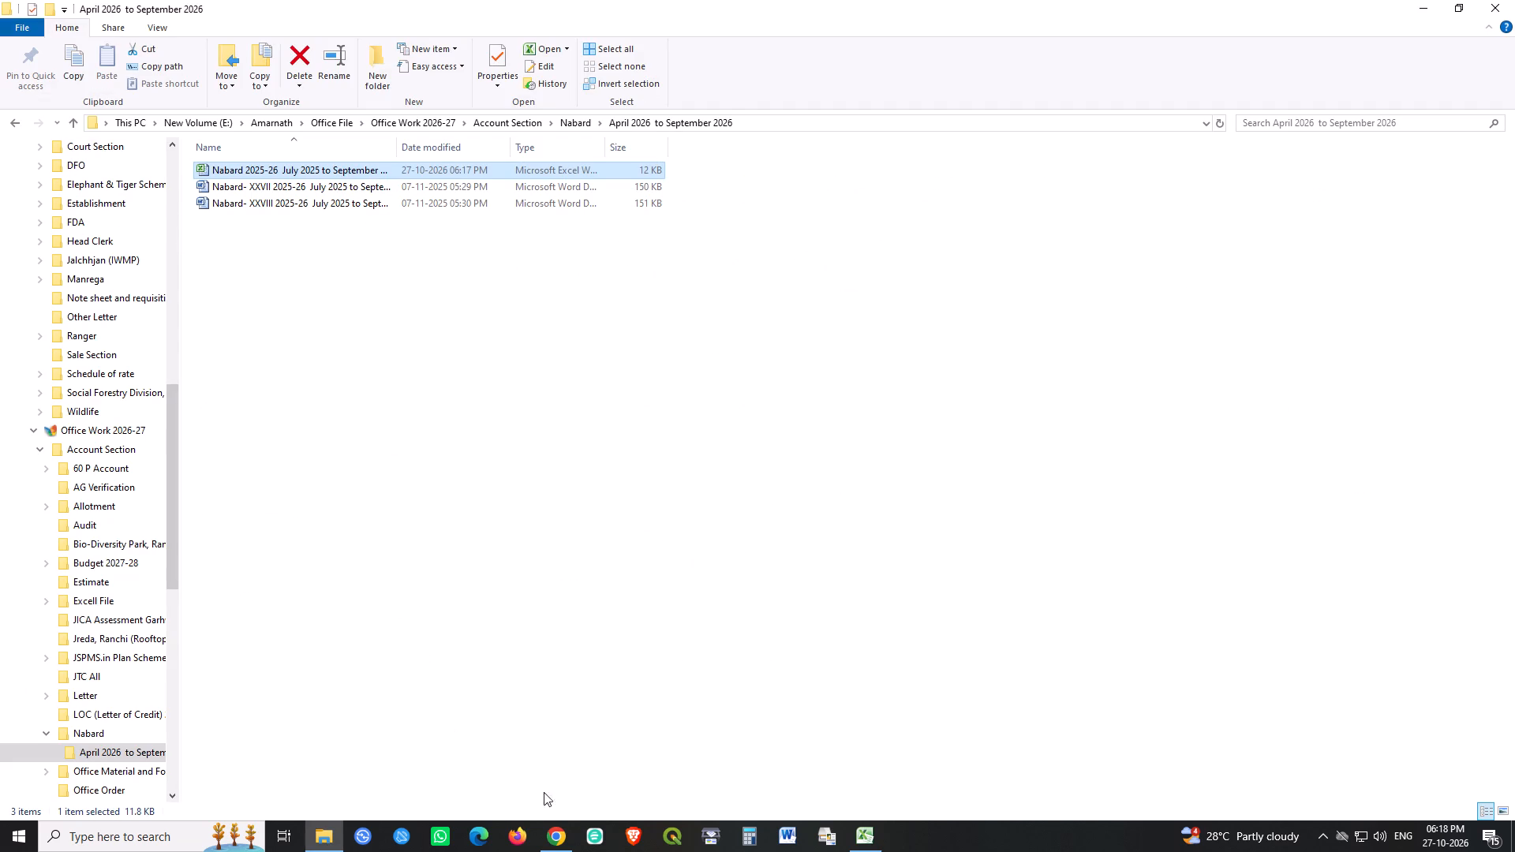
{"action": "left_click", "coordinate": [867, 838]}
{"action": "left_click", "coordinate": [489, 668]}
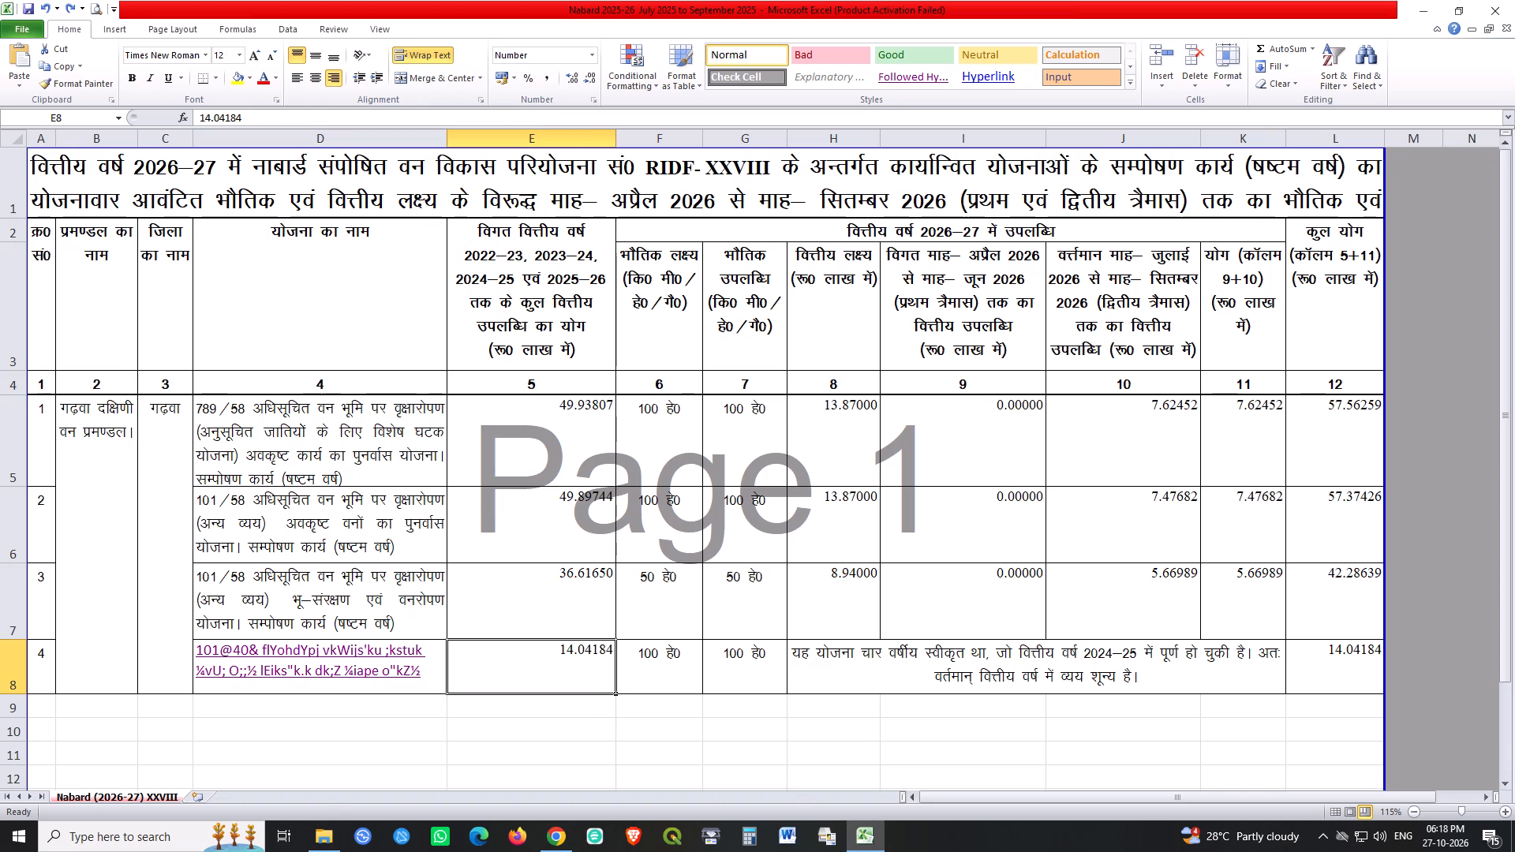
Copy the scheme name from cell D7 into D8, replacing the hyperlinked text there.
{"action": "right_click", "coordinate": [384, 652]}
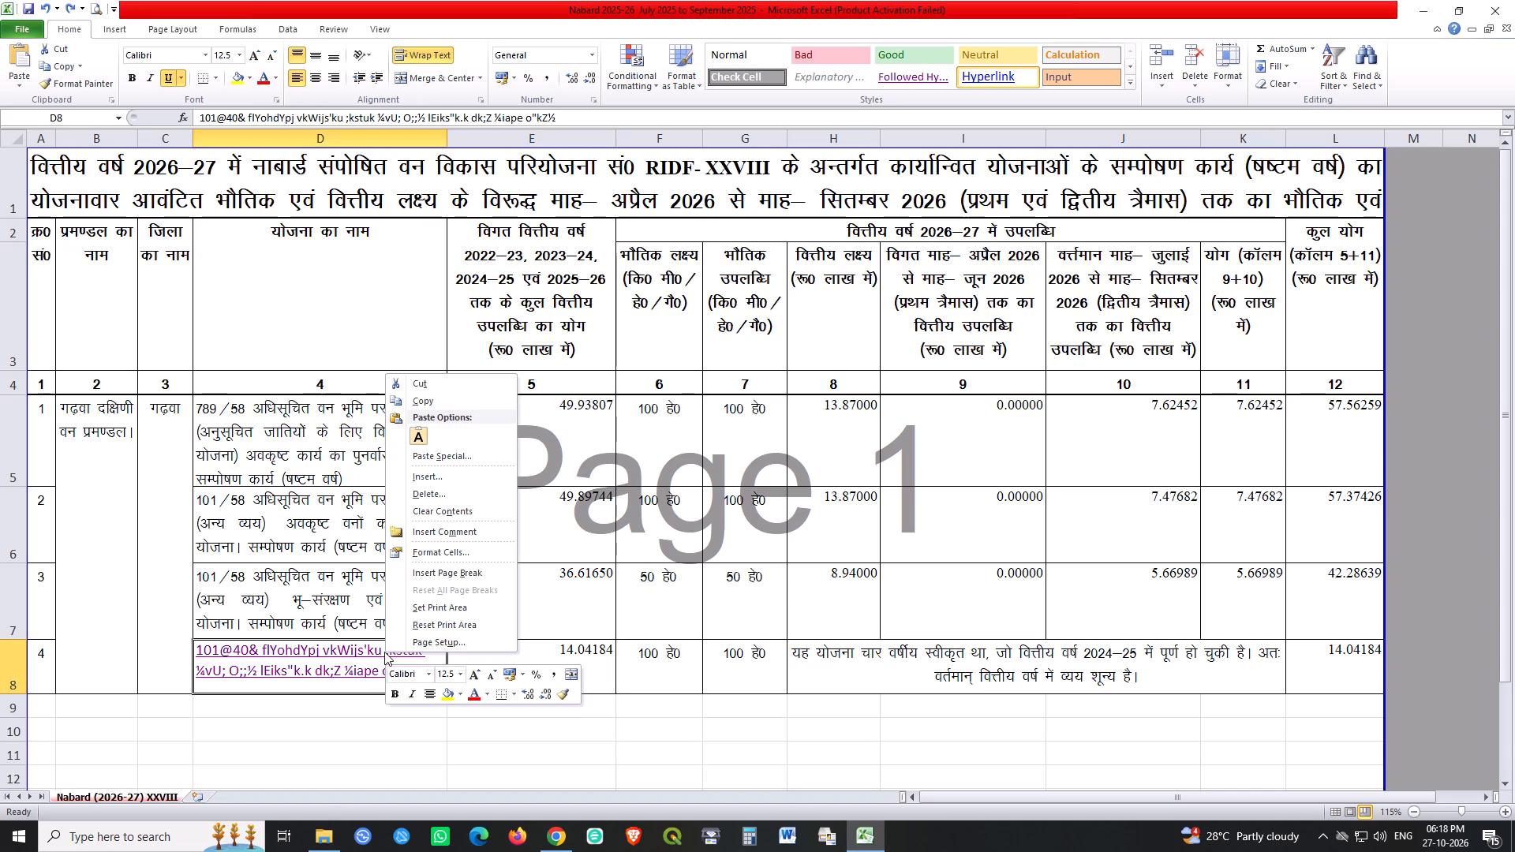
{"action": "left_click", "coordinate": [271, 718]}
{"action": "left_click", "coordinate": [282, 630]}
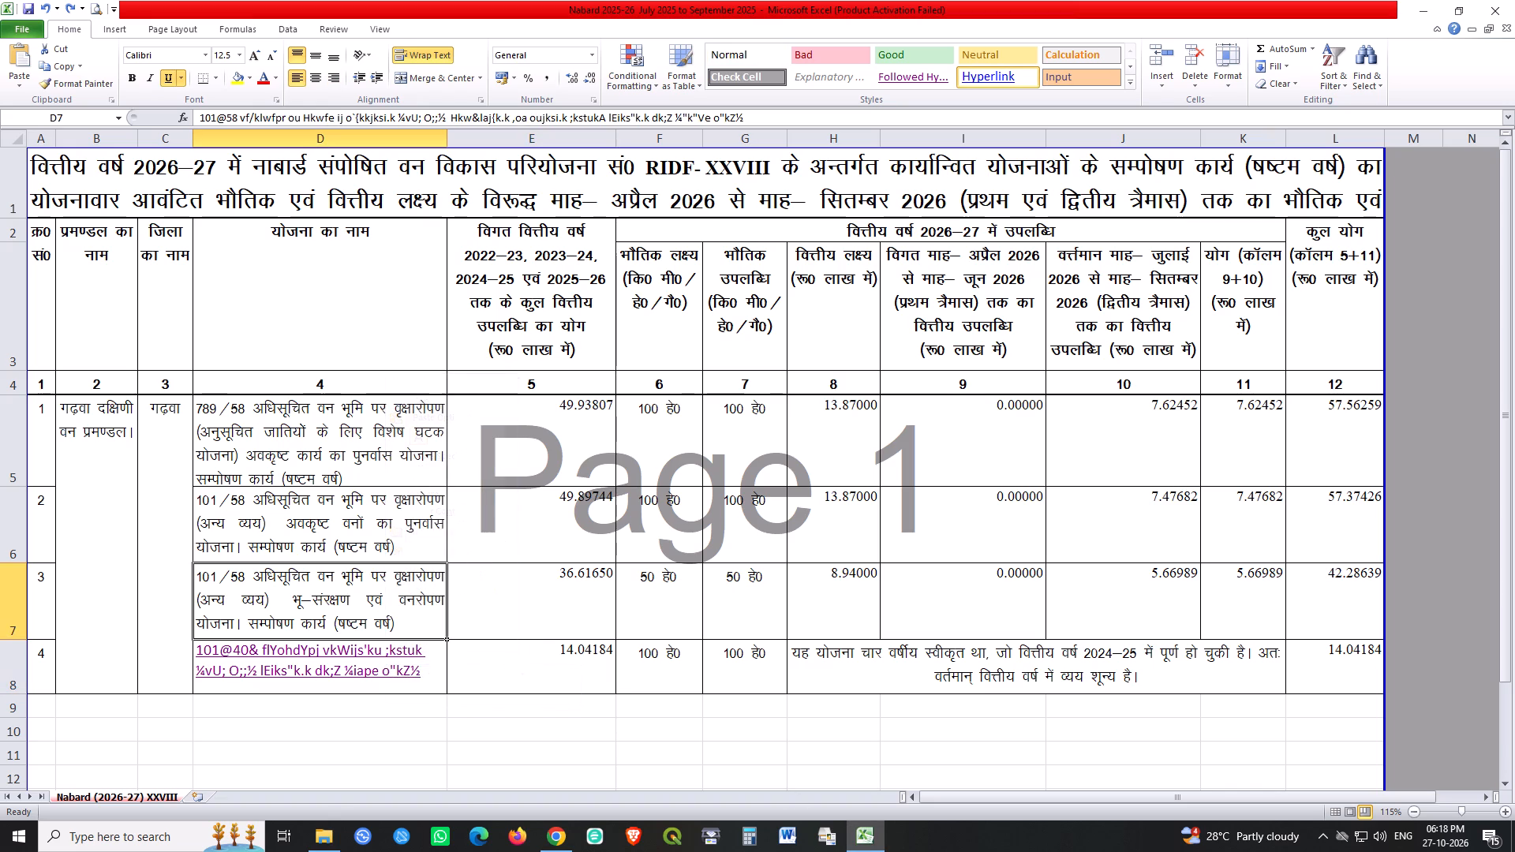
{"action": "key", "text": "ctrl+c"}
{"action": "left_click", "coordinate": [282, 667]}
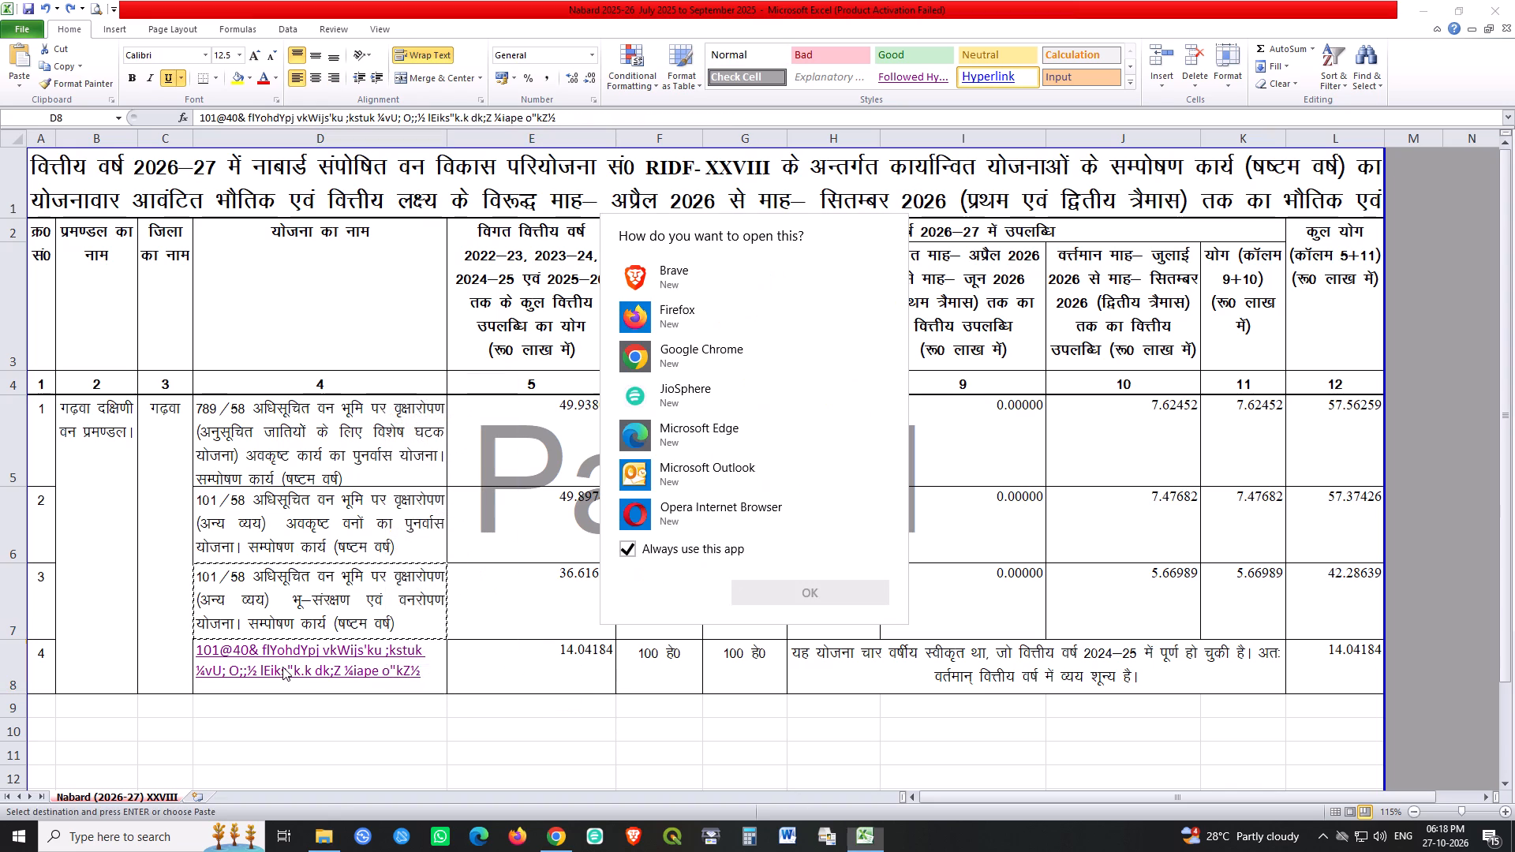
{"action": "left_click", "coordinate": [353, 744]}
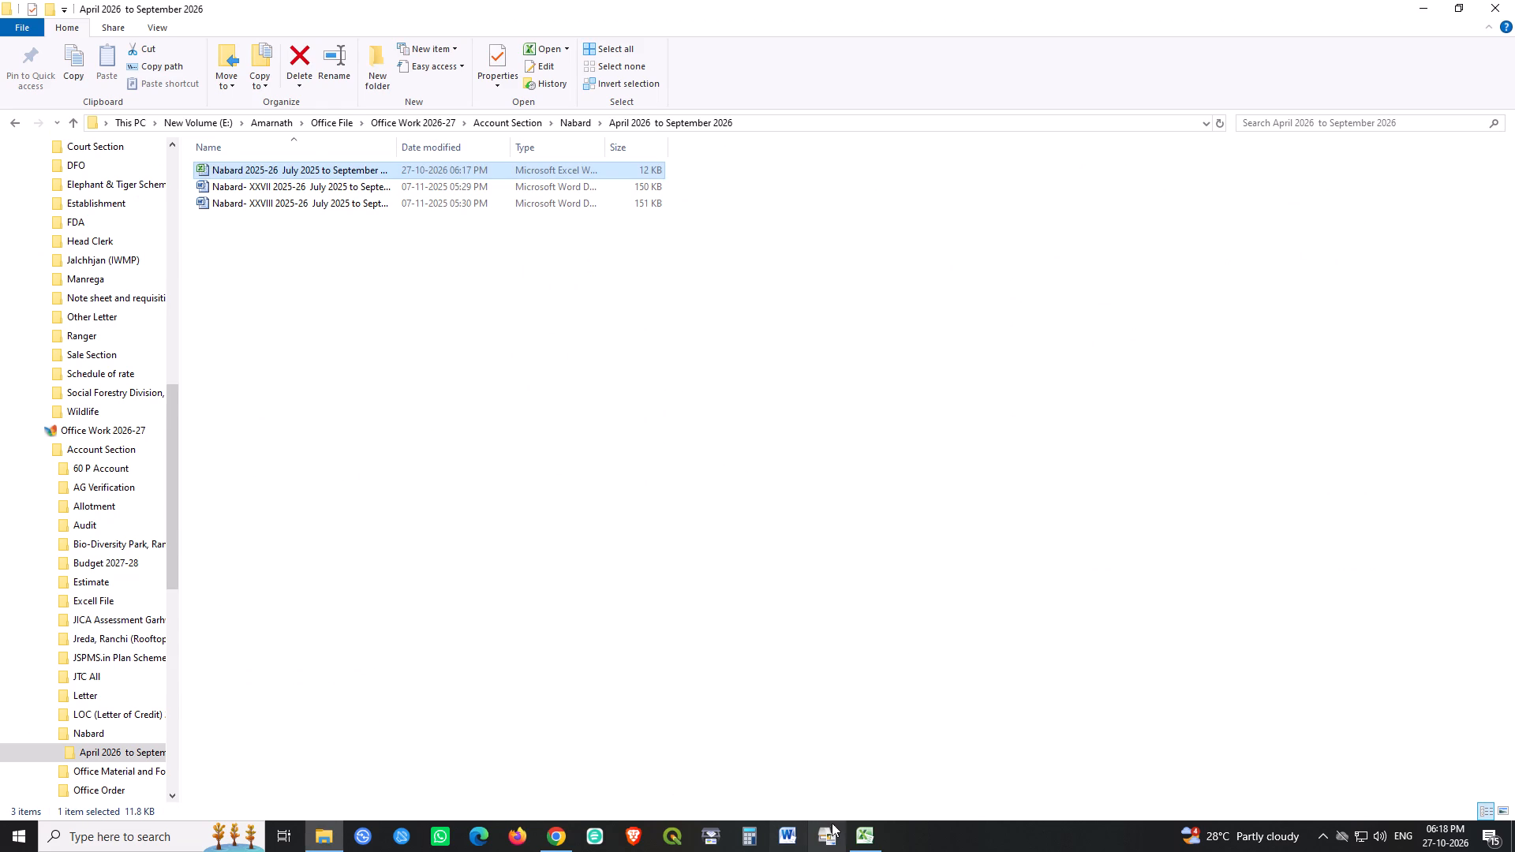
{"action": "left_click", "coordinate": [858, 834]}
{"action": "left_click", "coordinate": [487, 658]}
{"action": "key", "text": "Left"}
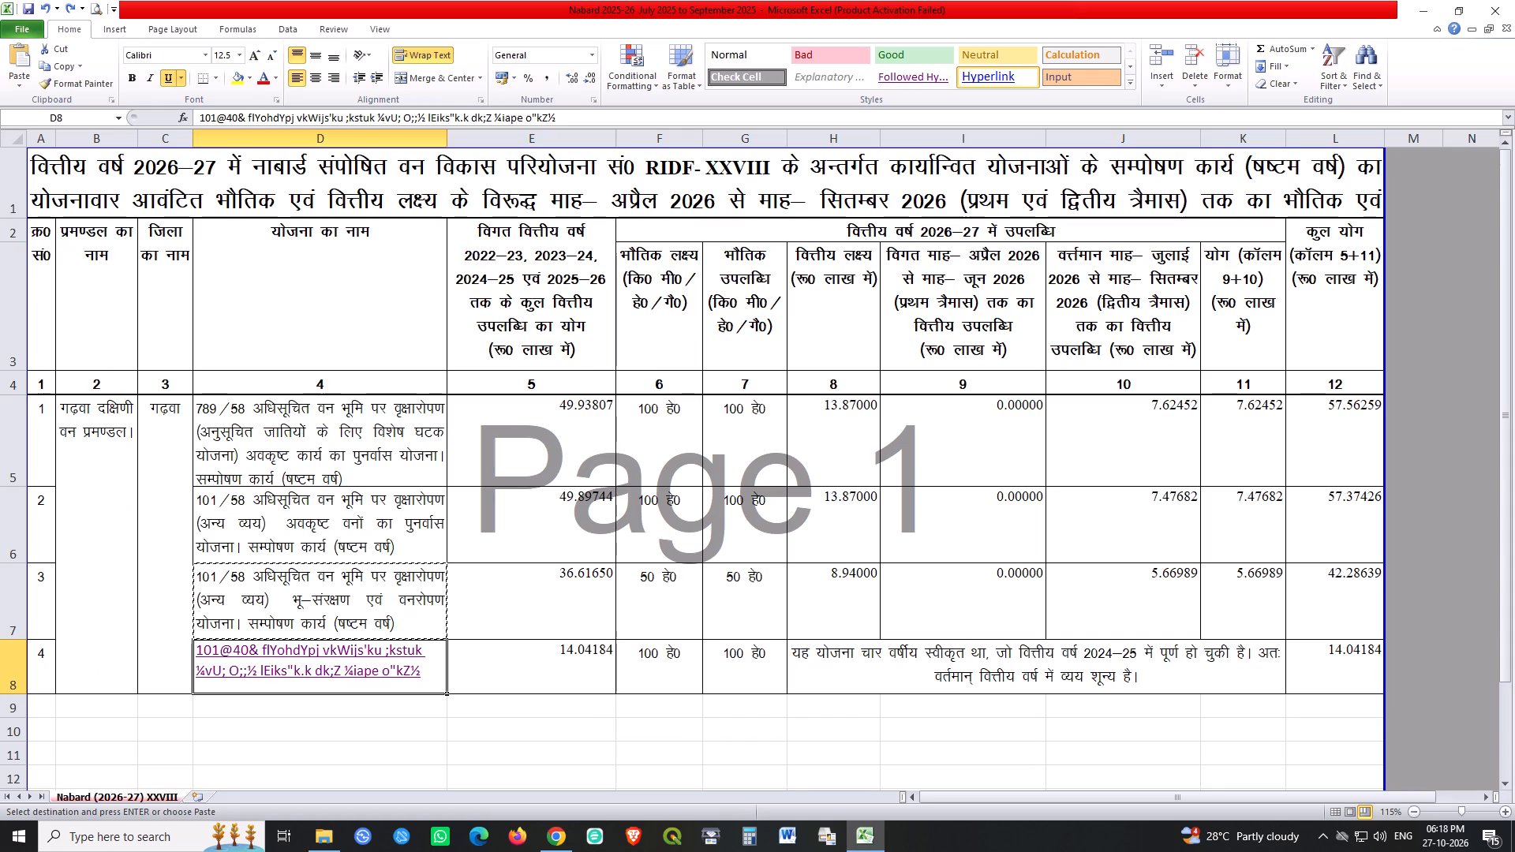
{"action": "key", "text": "ctrl+v"}
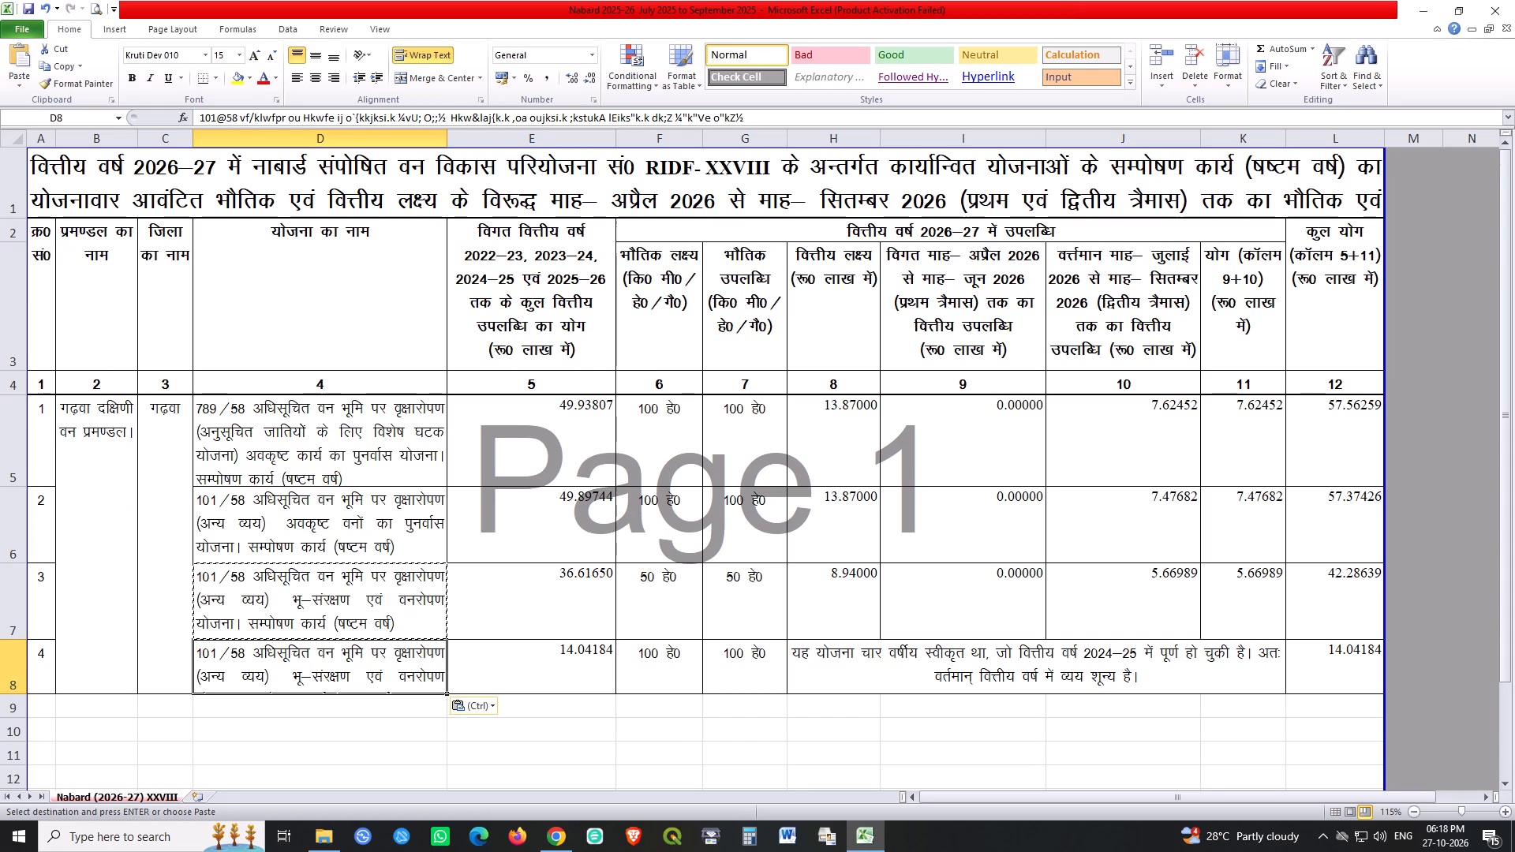
Change the scheme code at the start of cell D8 to 101/40.
{"action": "double_click", "coordinate": [388, 660]}
{"action": "left_click", "coordinate": [204, 645]}
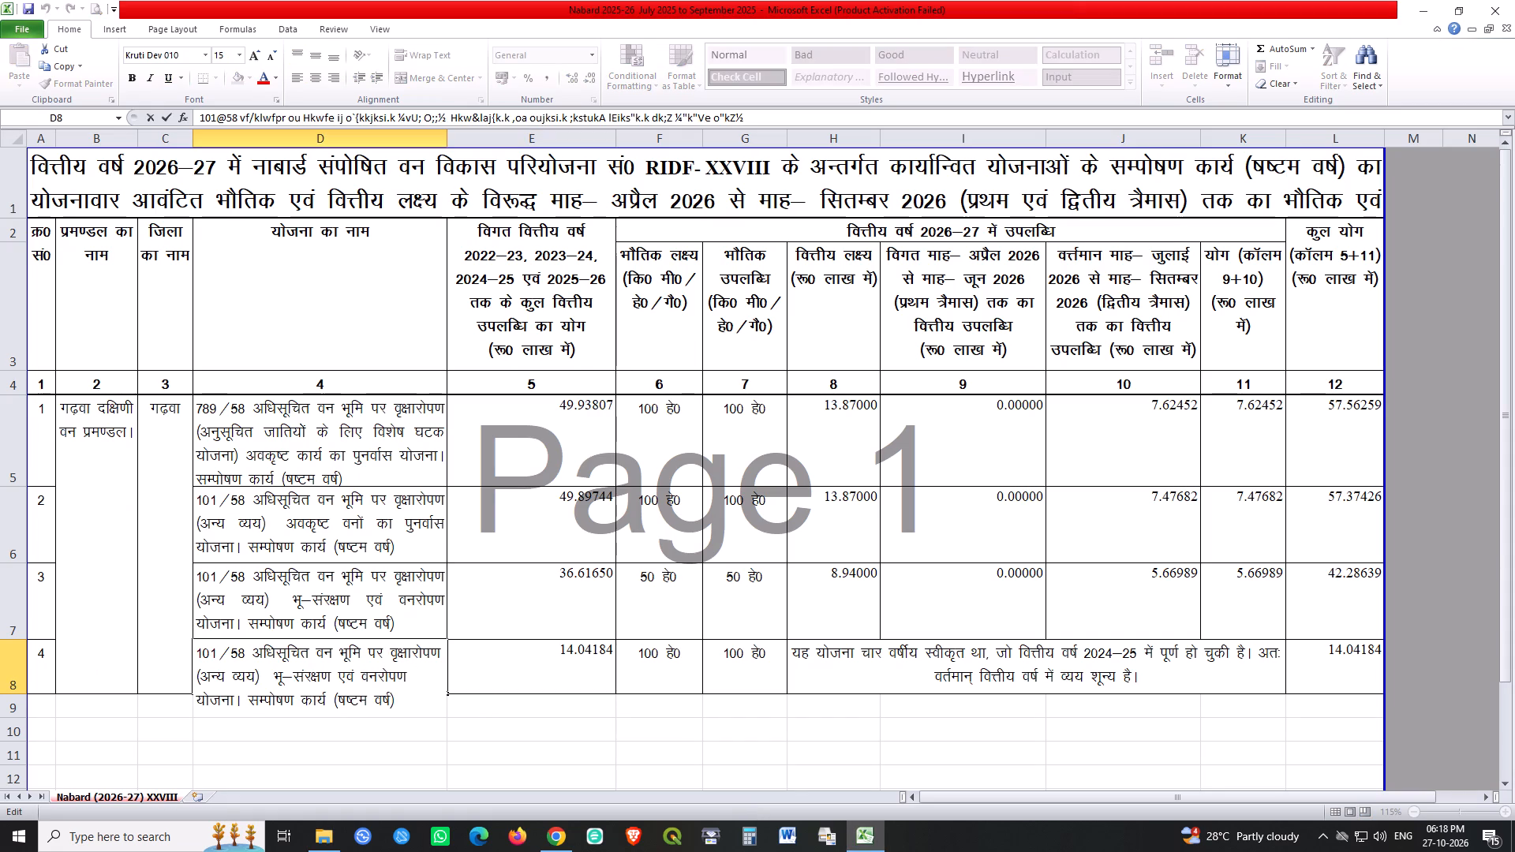
{"action": "key", "text": "Right"}
{"action": "key", "text": "Right"}
{"action": "key", "text": "Right"}
{"action": "key", "text": "Right"}
{"action": "key", "text": "Left"}
{"action": "key", "text": "shift+Right"}
{"action": "key", "text": "shift+Right"}
{"action": "type", "text": "40"}
{"action": "key", "text": "Right"}
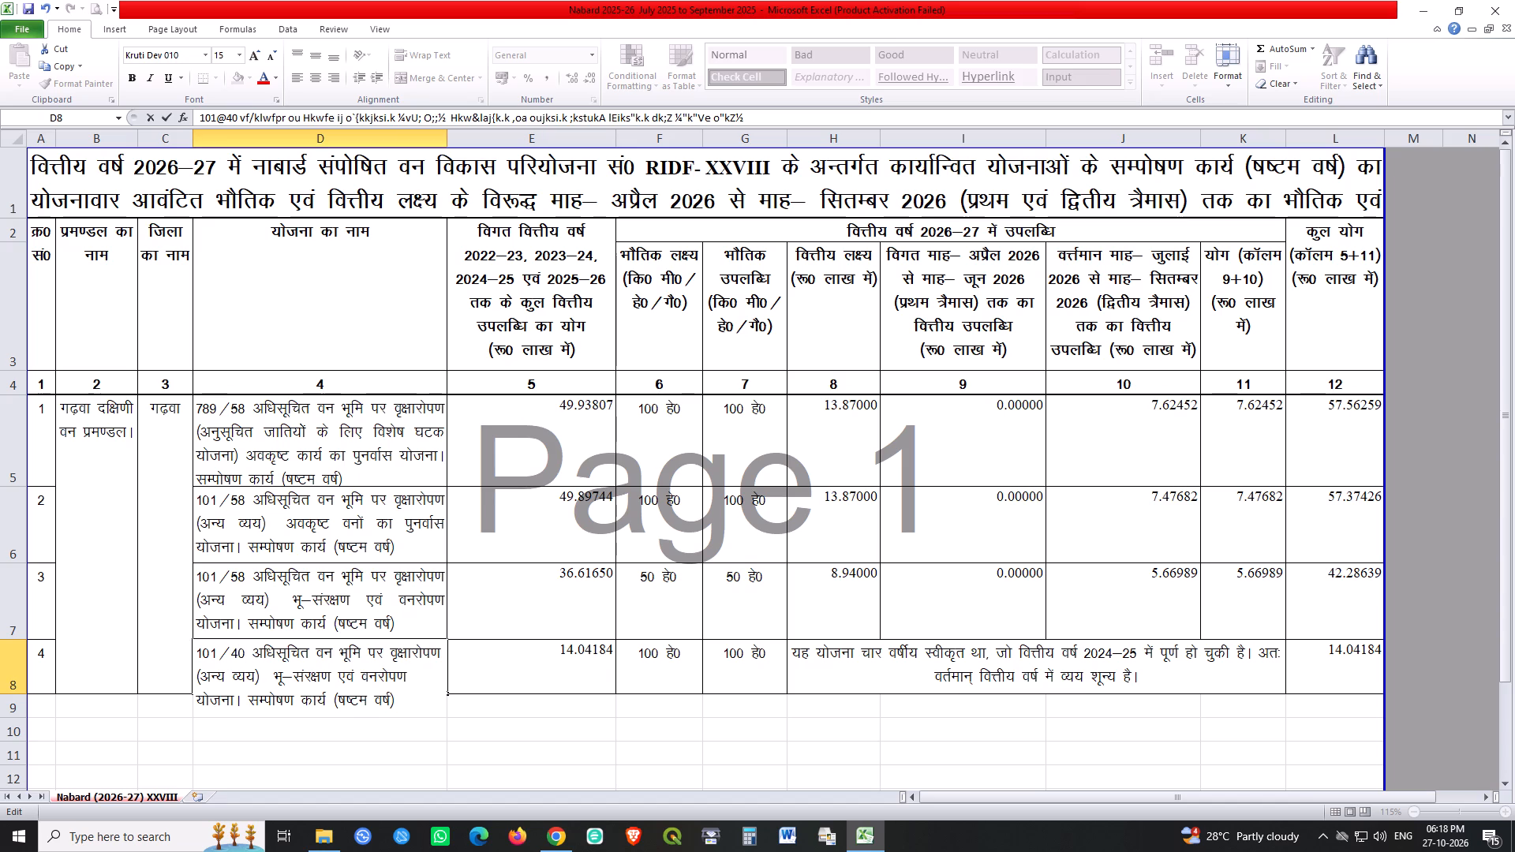
Replace अधिसूचित वन भूमि पर वृक्षारोपण in D8 with सिल्वीकल्चर ऑपरेशन (Kruti Dev "flYohdYpj vkWijs'ku"), and select the भू–संरक्षण एवं वनरोपण text.
{"action": "key", "text": "ctrl+shift+Down"}
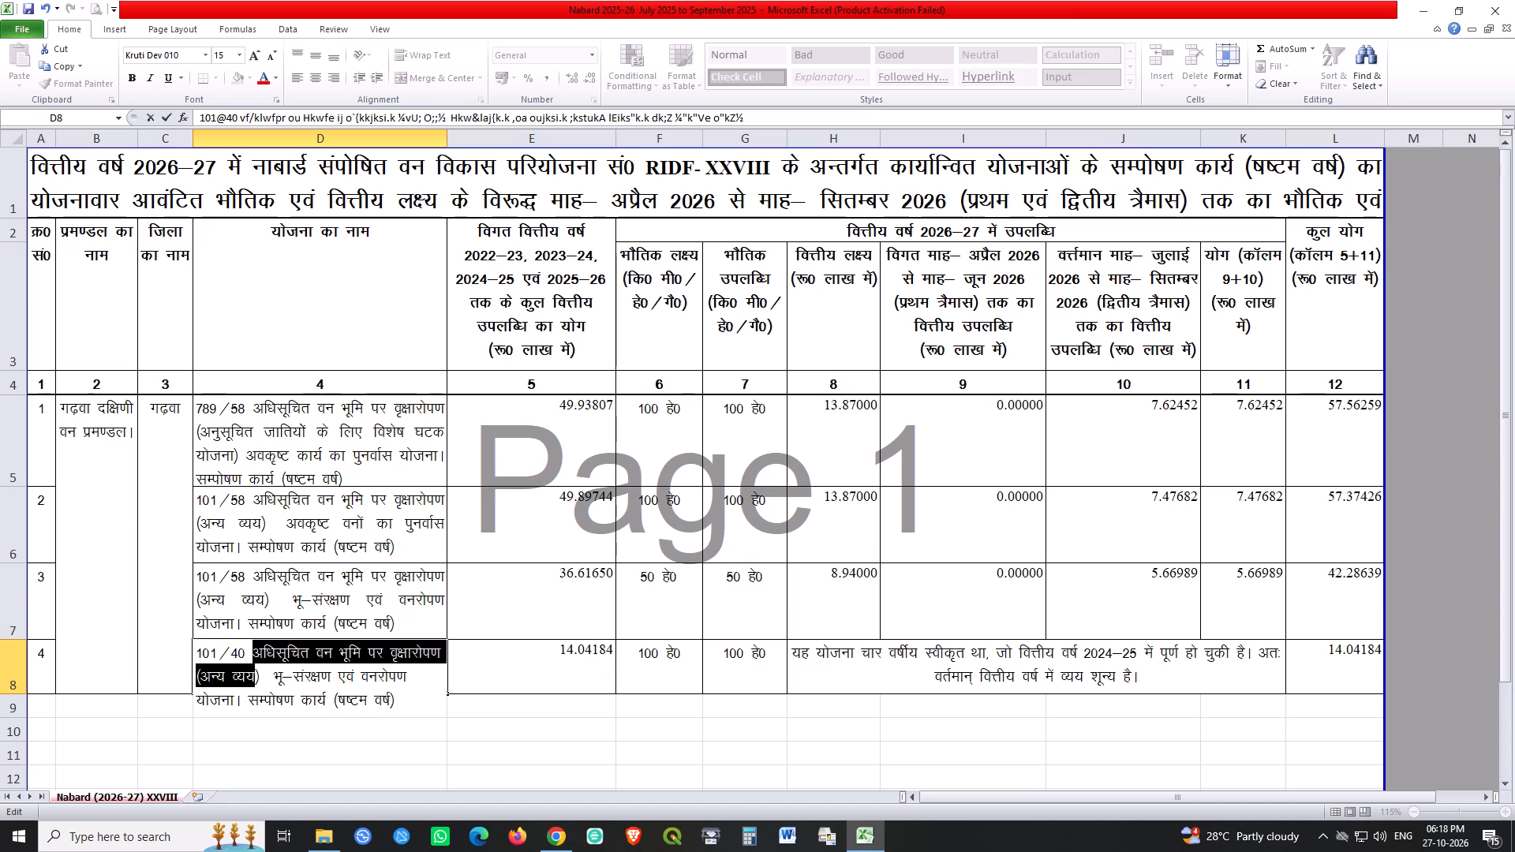
{"action": "key", "text": "ctrl+shift+Left"}
{"action": "key", "text": "ctrl+shift+Left"}
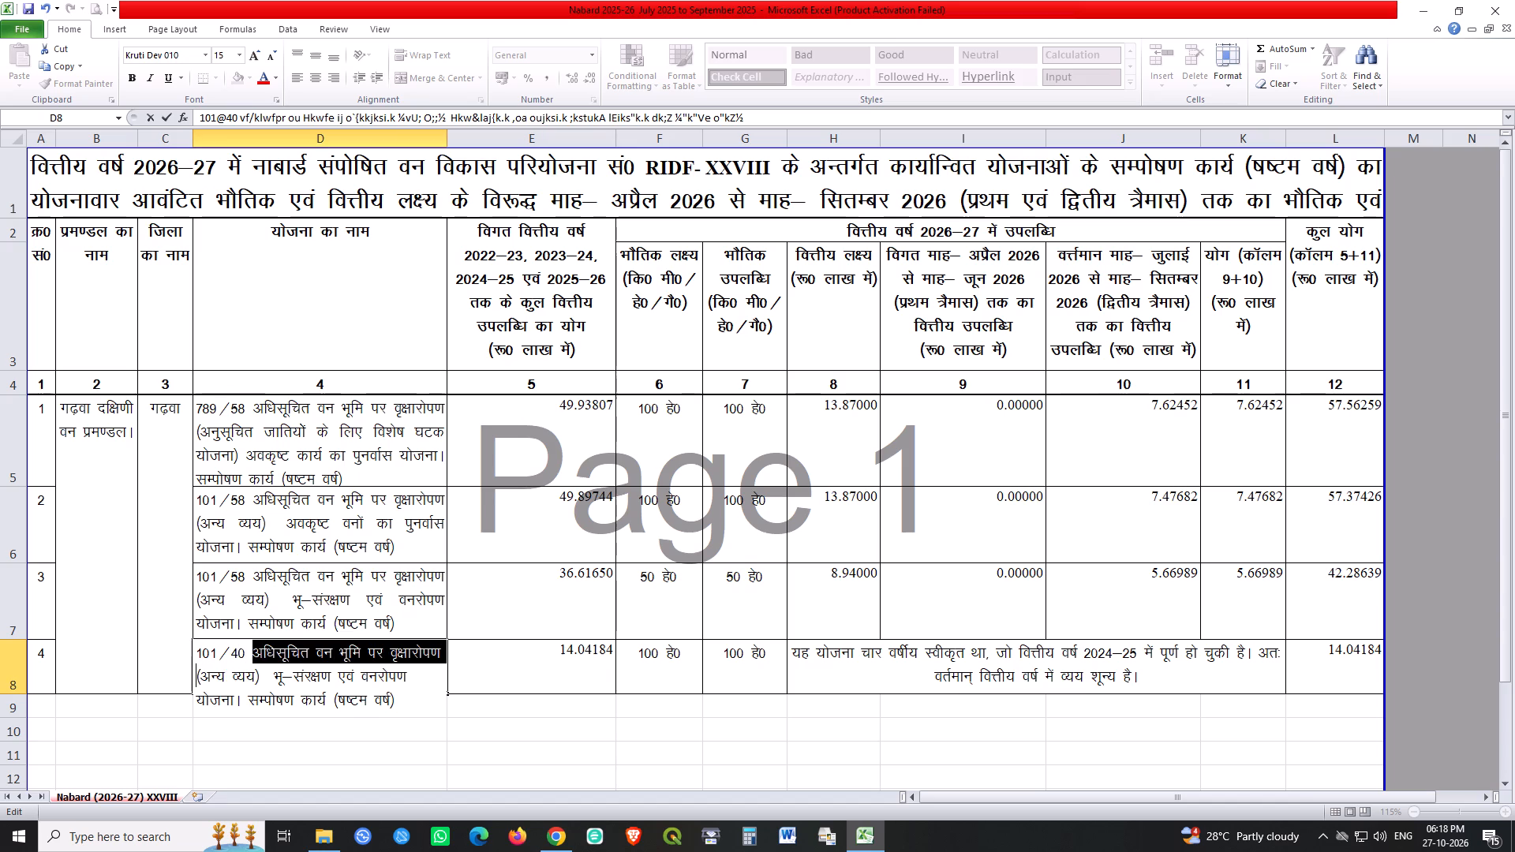
{"action": "key", "text": "ctrl+shift+Left"}
{"action": "key", "text": "ctrl+shift+Left"}
{"action": "key", "text": "ctrl+shift+Right"}
{"action": "key", "text": "ctrl+shift+Right"}
{"action": "type", "text": "flRo"}
{"action": "key", "text": "BackSpace"}
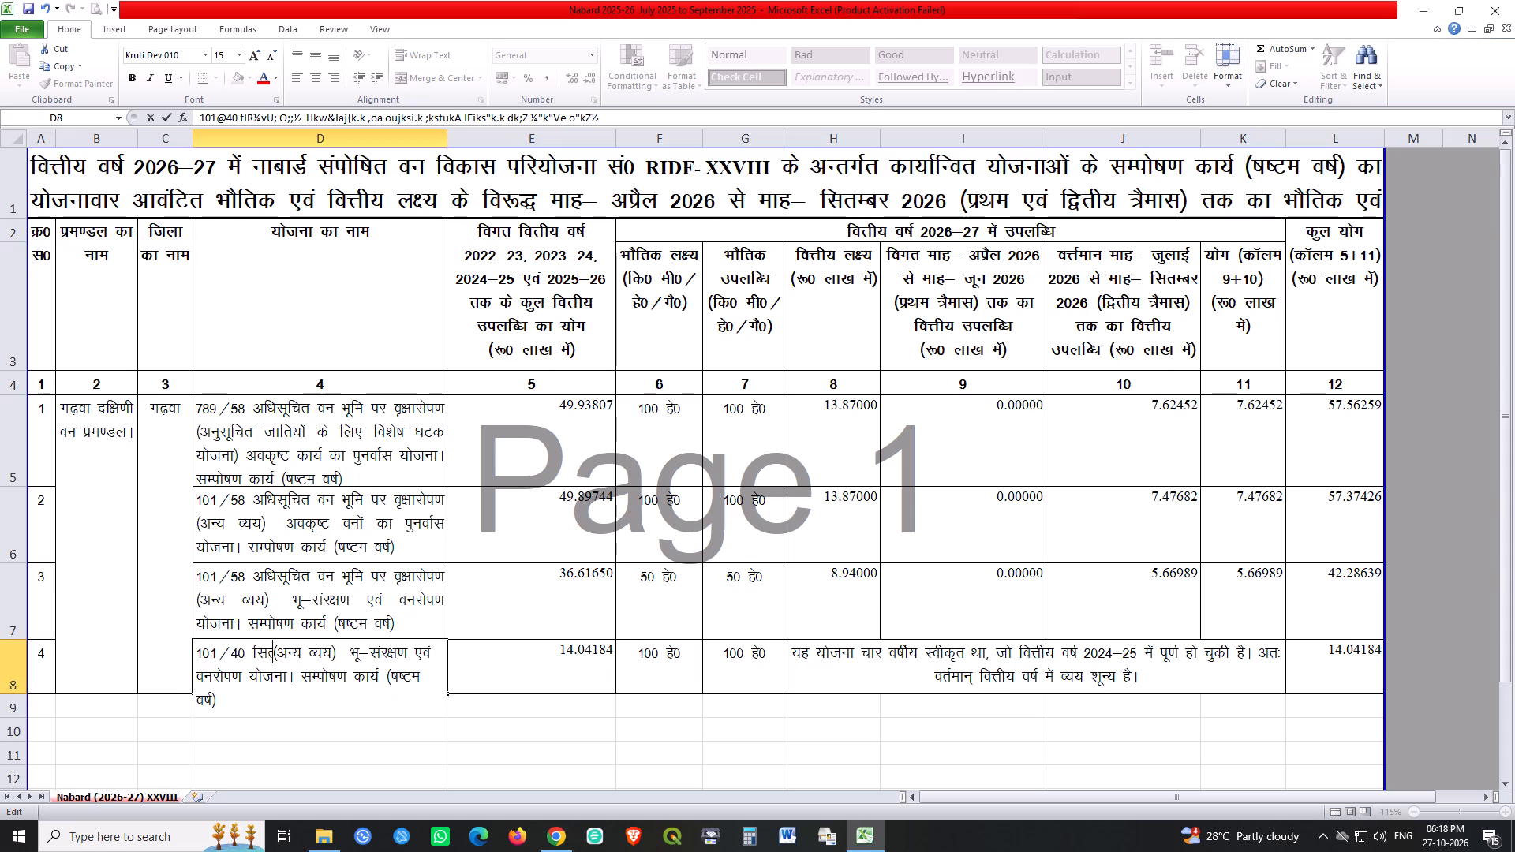
{"action": "key", "text": "BackSpace"}
{"action": "type", "text": "YohdYpj"}
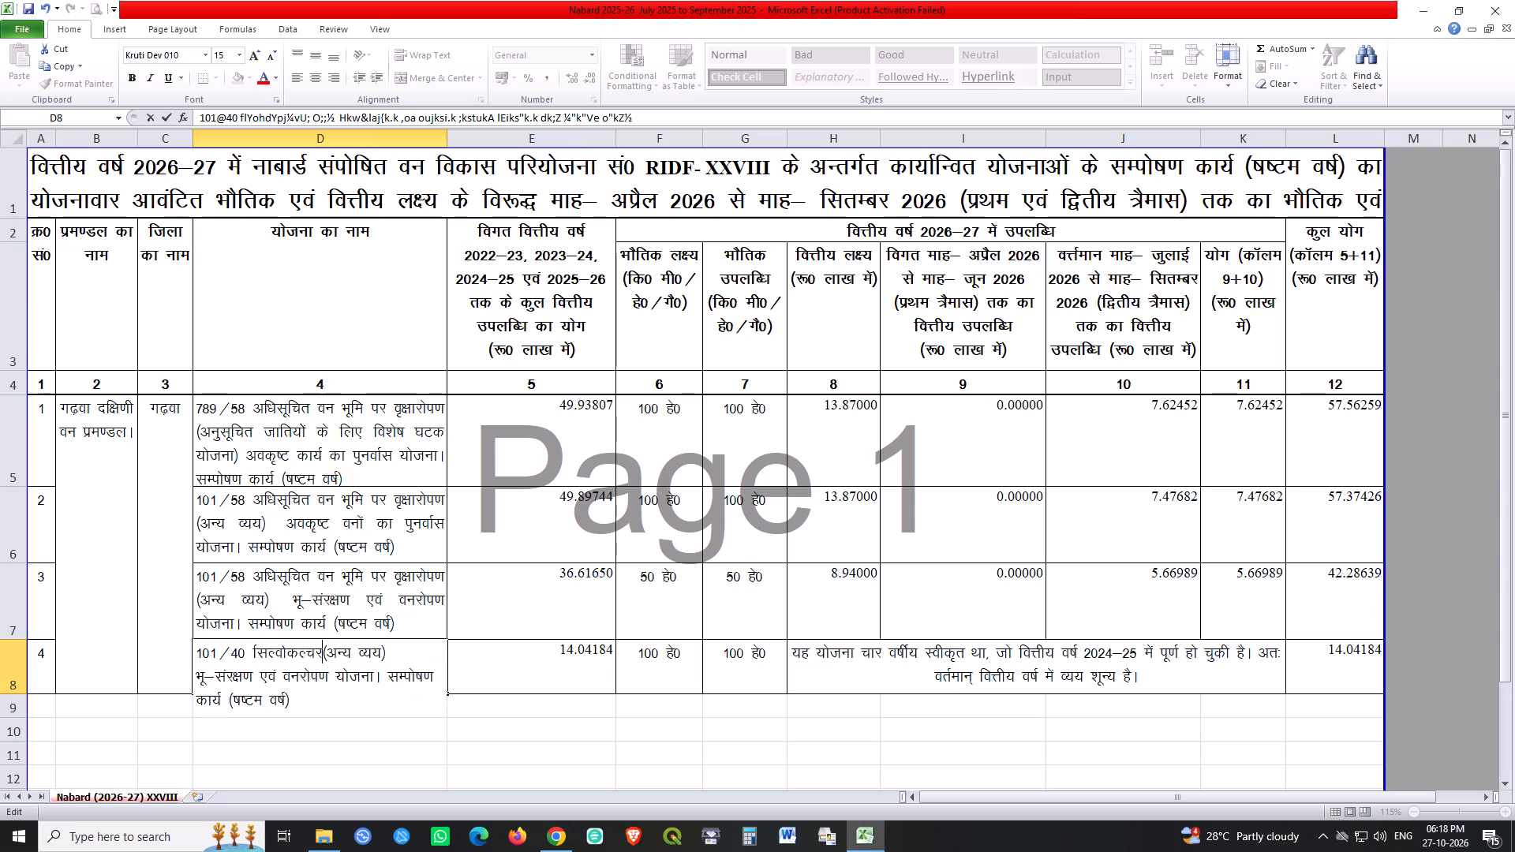
{"action": "key", "text": "space"}
{"action": "type", "text": "vkWi"}
{"action": "type", "text": "js'ku"}
{"action": "key", "text": "space"}
{"action": "key", "text": "Right"}
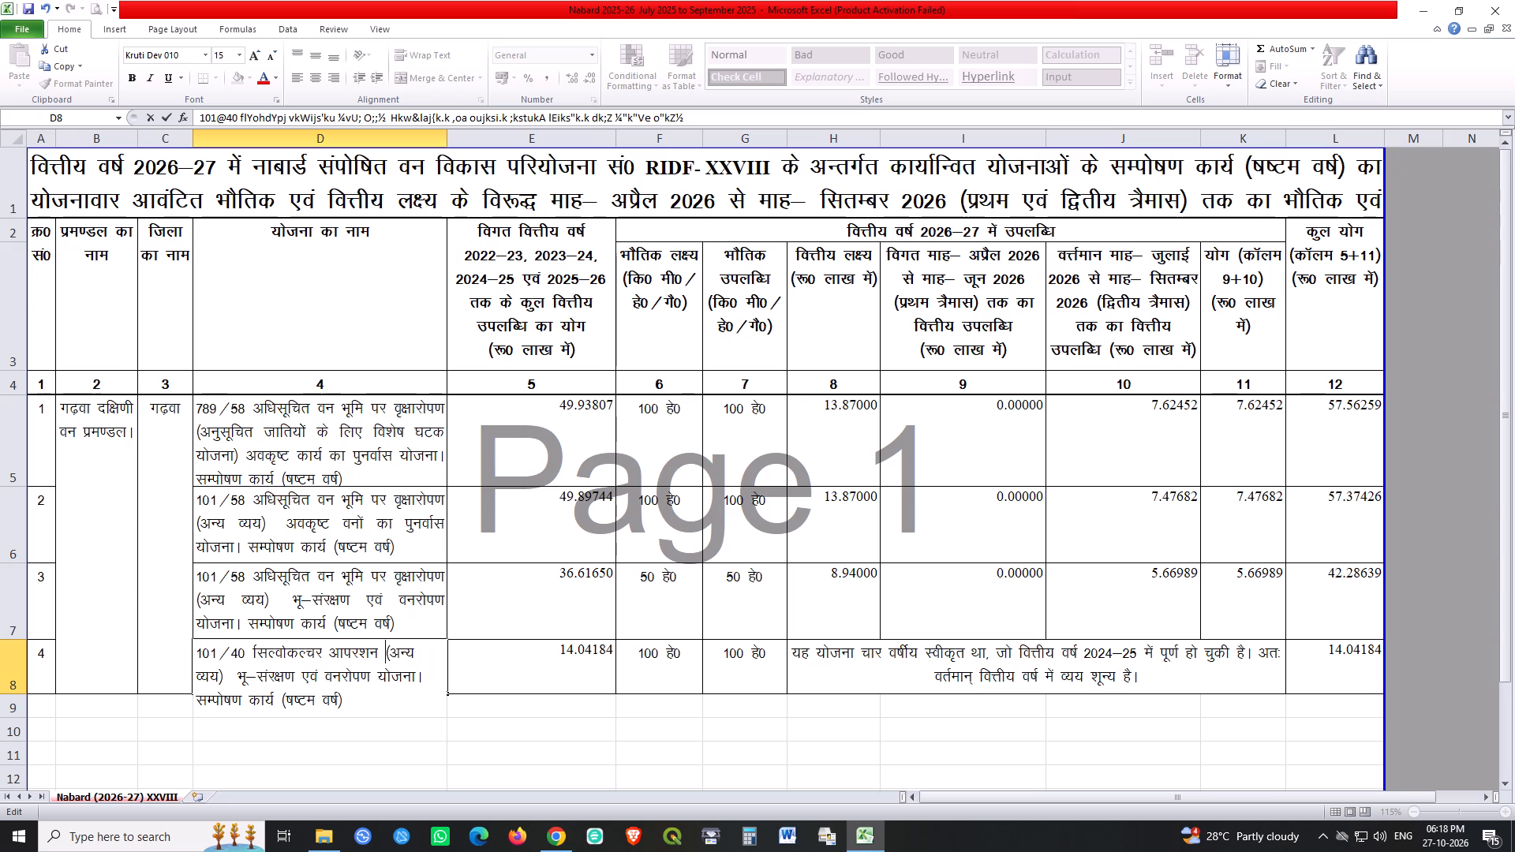
{"action": "key", "text": "Left"}
{"action": "key", "text": "Down"}
{"action": "left_click_drag", "start_coordinate": [234, 676], "coordinate": [391, 676]}
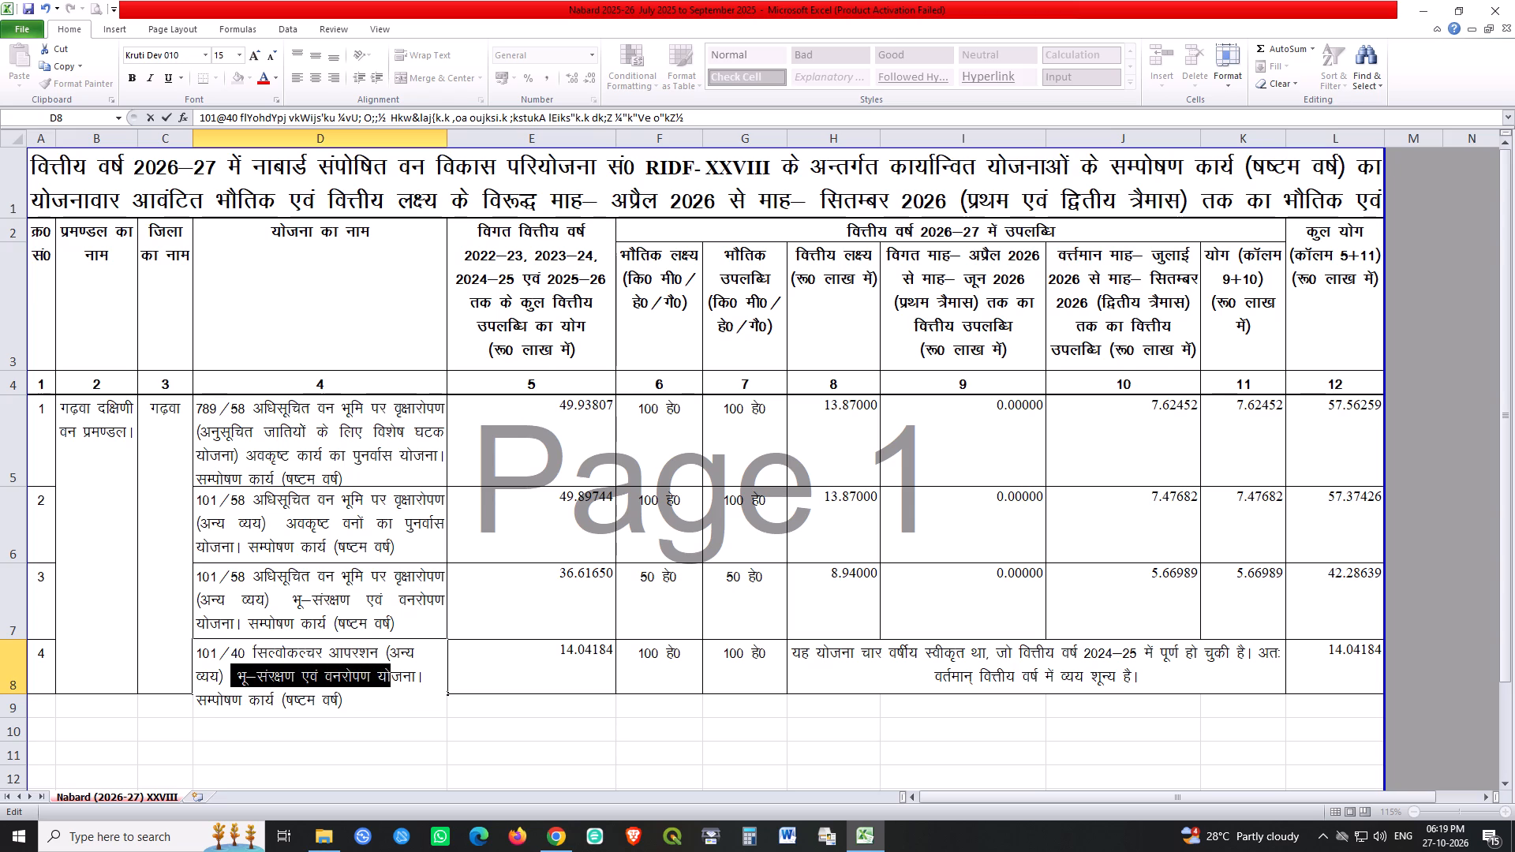
Delete भू–संरक्षण एवं वनरोपण योजना। सम्पोषण कार्य (षष्टम वर्ष) after (अन्य व्यय) in cell D8, and undo the automatic hyperlink.
{"action": "left_click_drag", "start_coordinate": [391, 676], "coordinate": [424, 675]}
{"action": "left_click_drag", "start_coordinate": [424, 675], "coordinate": [425, 675]}
{"action": "key", "text": "Delete"}
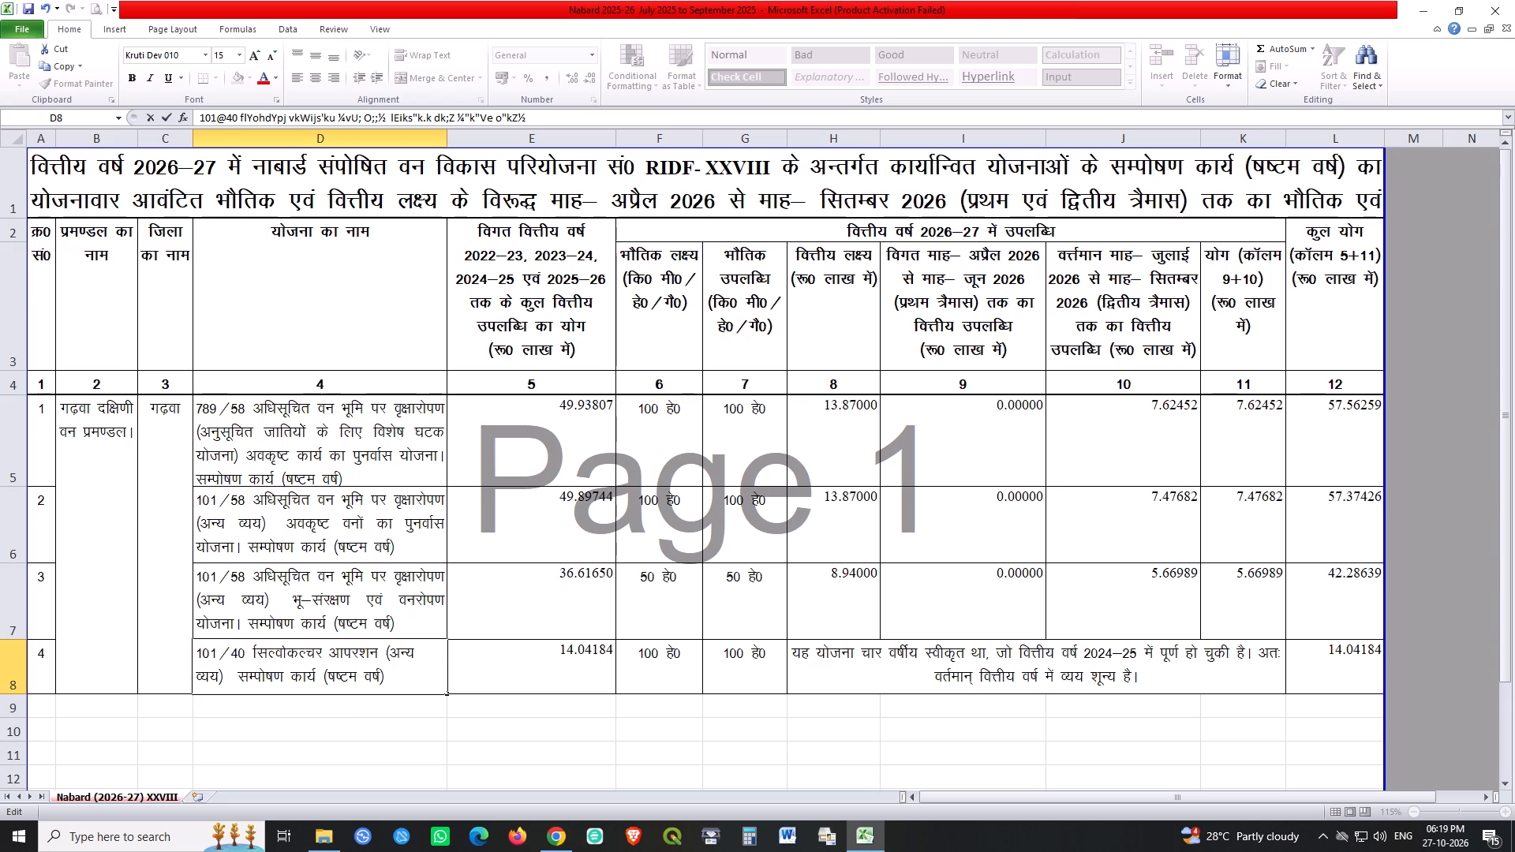
{"action": "left_click_drag", "start_coordinate": [406, 675], "coordinate": [232, 678]}
{"action": "key", "text": "Delete"}
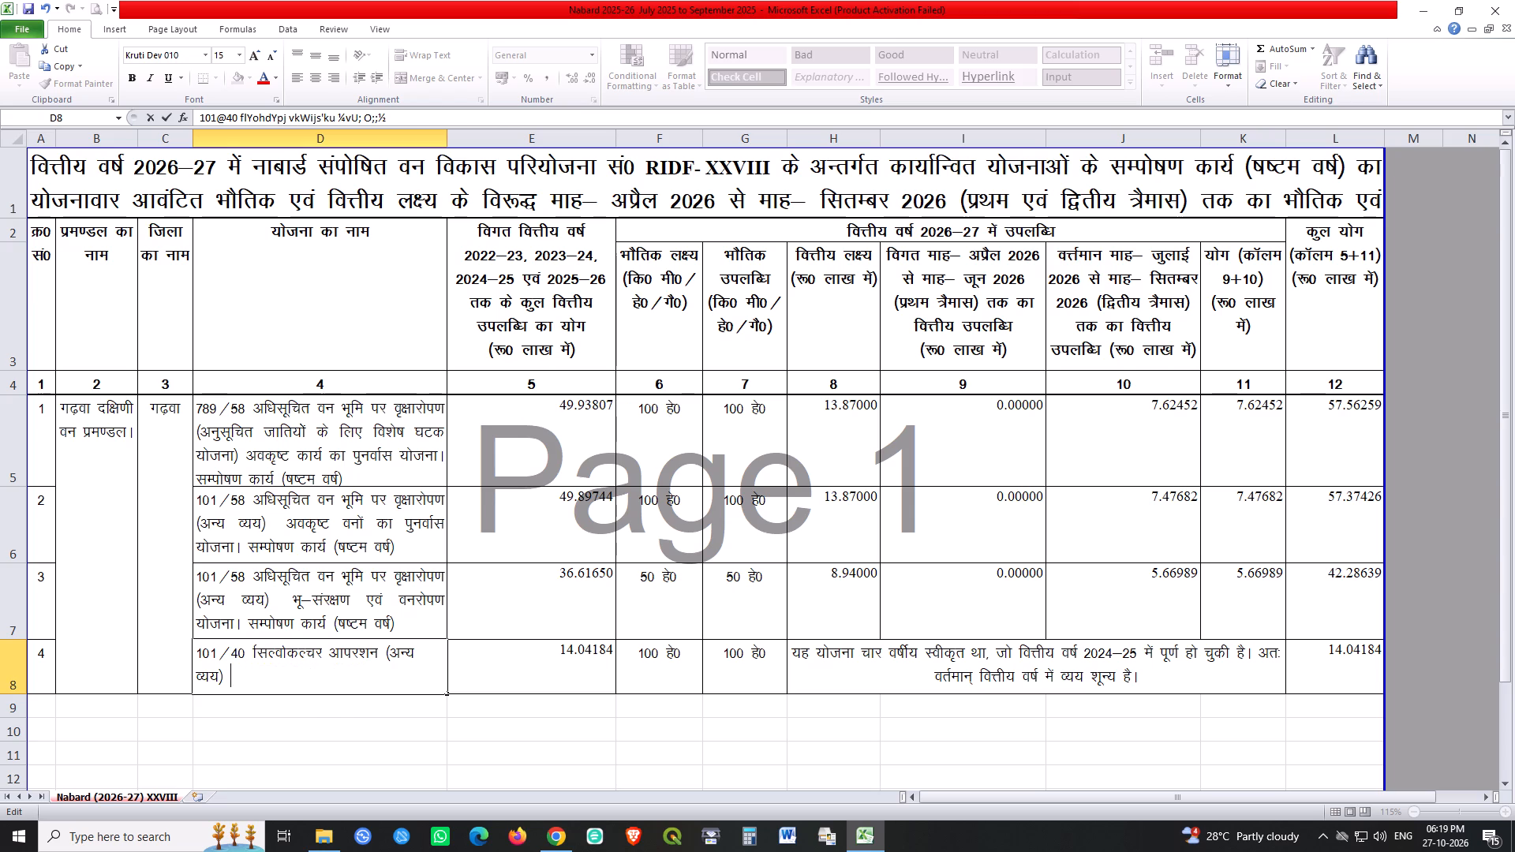
{"action": "key", "text": "Return"}
{"action": "key", "text": "ctrl+z"}
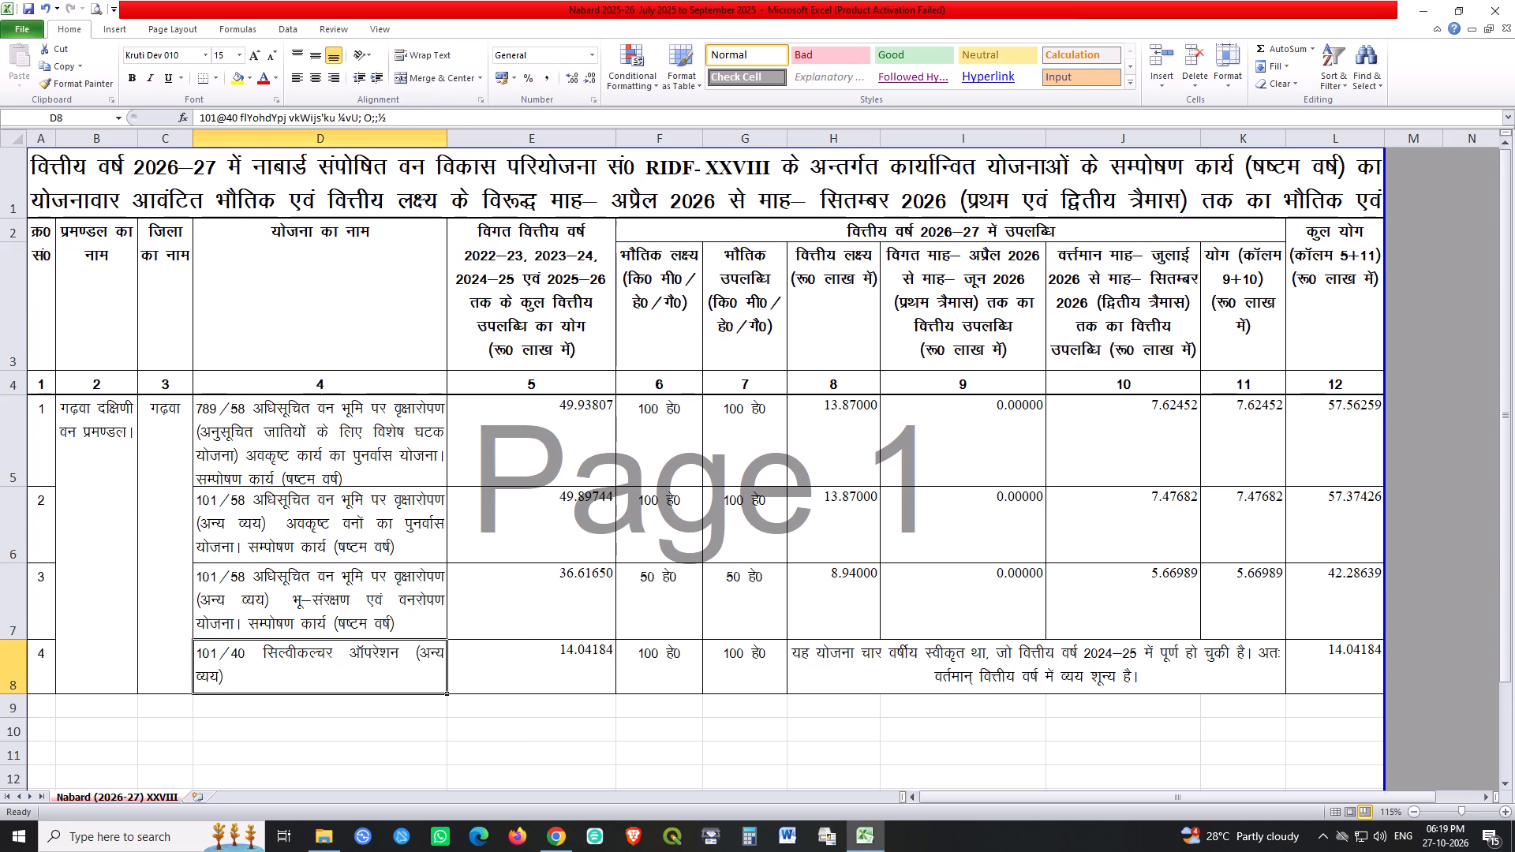
Save the workbook with the edited scheme names.
{"action": "left_click", "coordinate": [595, 772]}
{"action": "left_click", "coordinate": [621, 724]}
{"action": "left_click", "coordinate": [570, 461]}
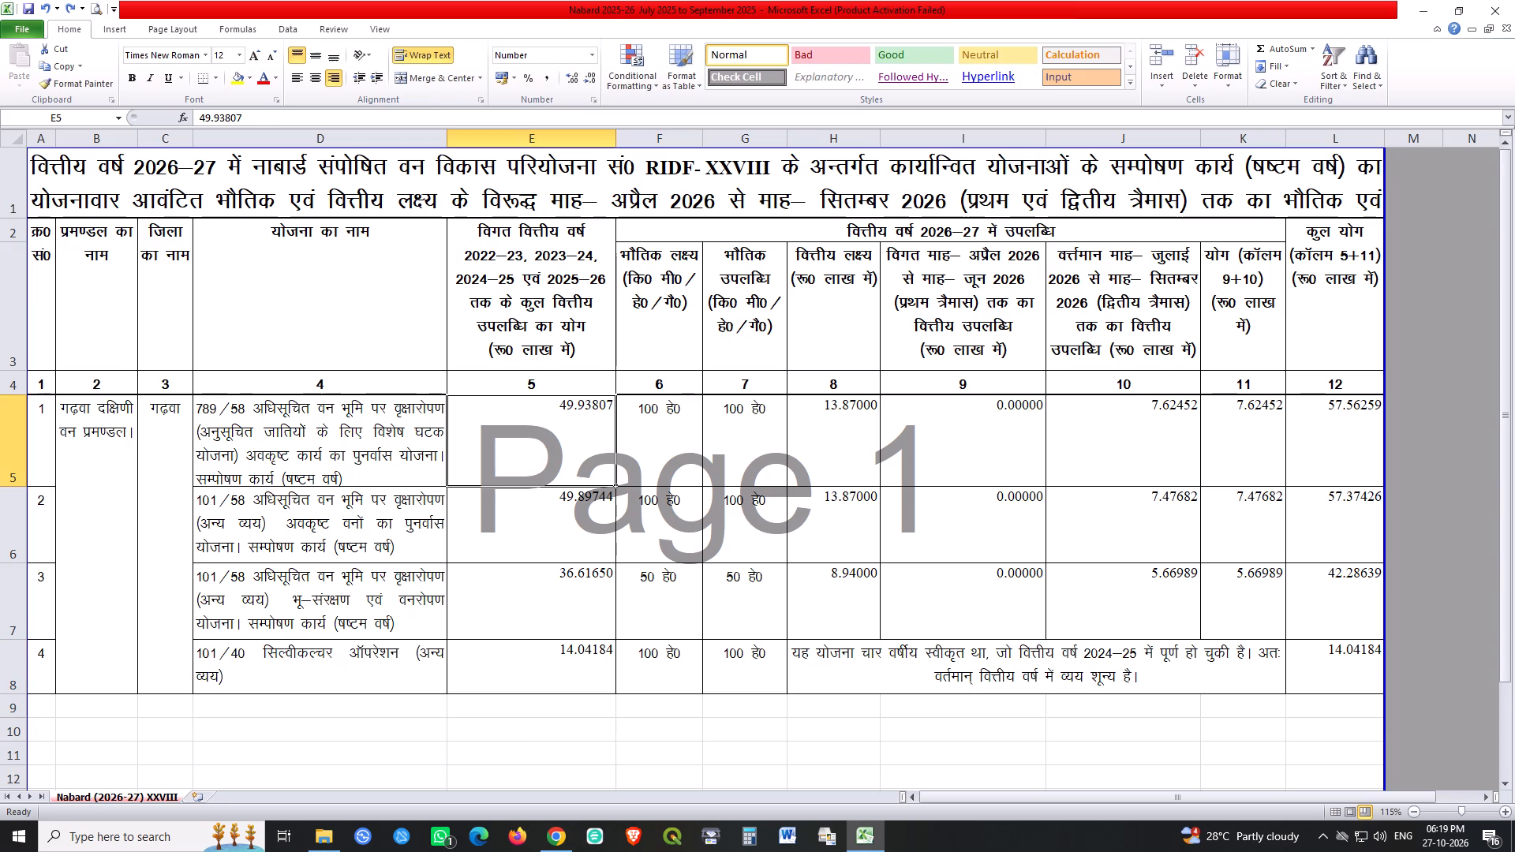
{"action": "key", "text": "ctrl+s"}
{"action": "key", "text": "ctrl+s"}
{"action": "key", "text": "ctrl+s"}
{"action": "key", "text": "ctrl+s"}
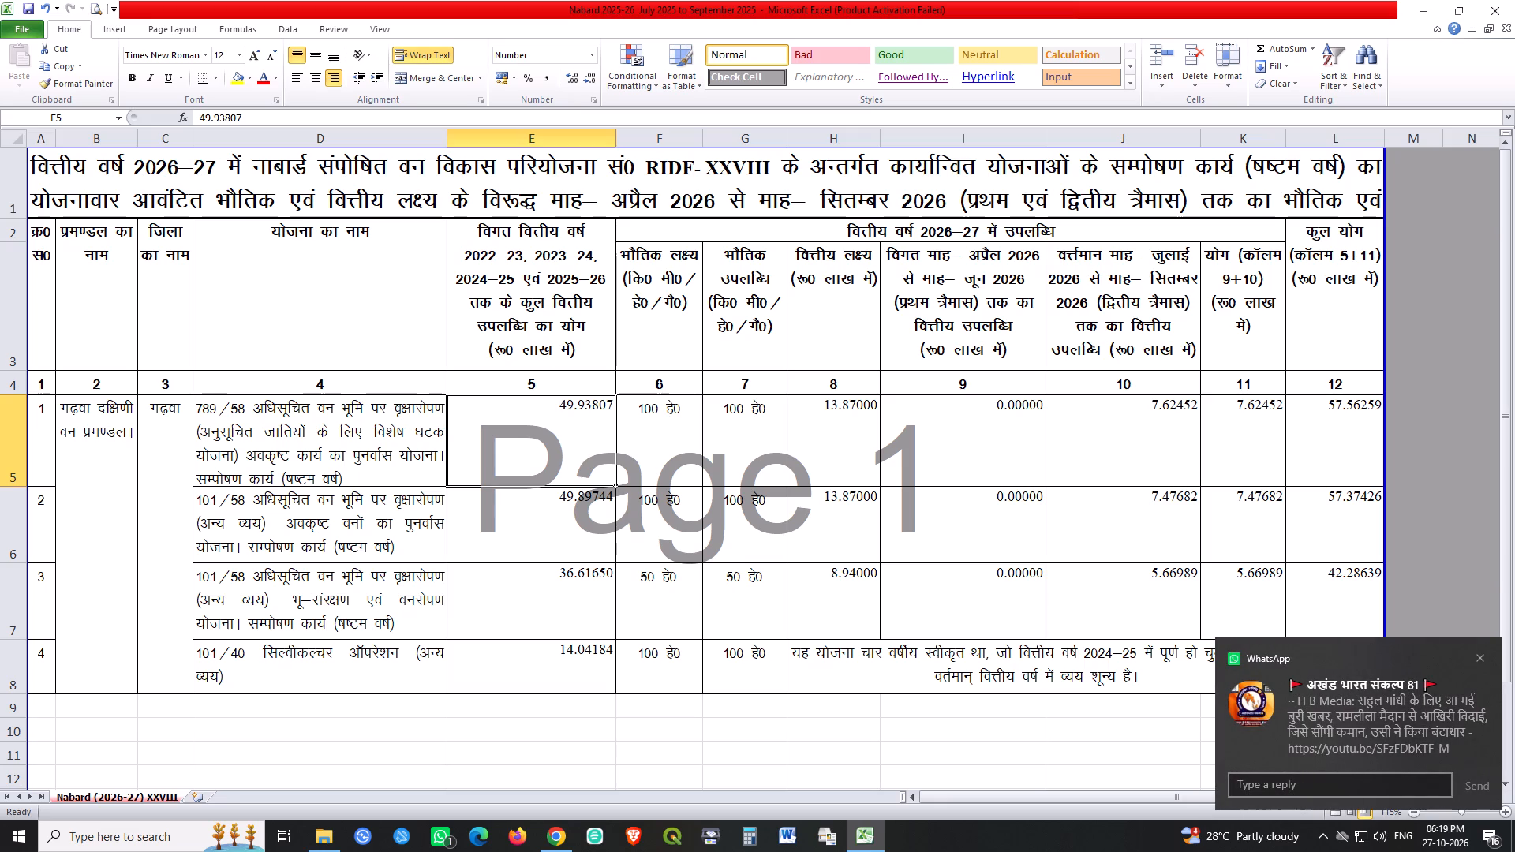
Set the past years' total financial achievement in cells E5, E6 and E7 to 63.13996, 62.18646 and 45.05752.
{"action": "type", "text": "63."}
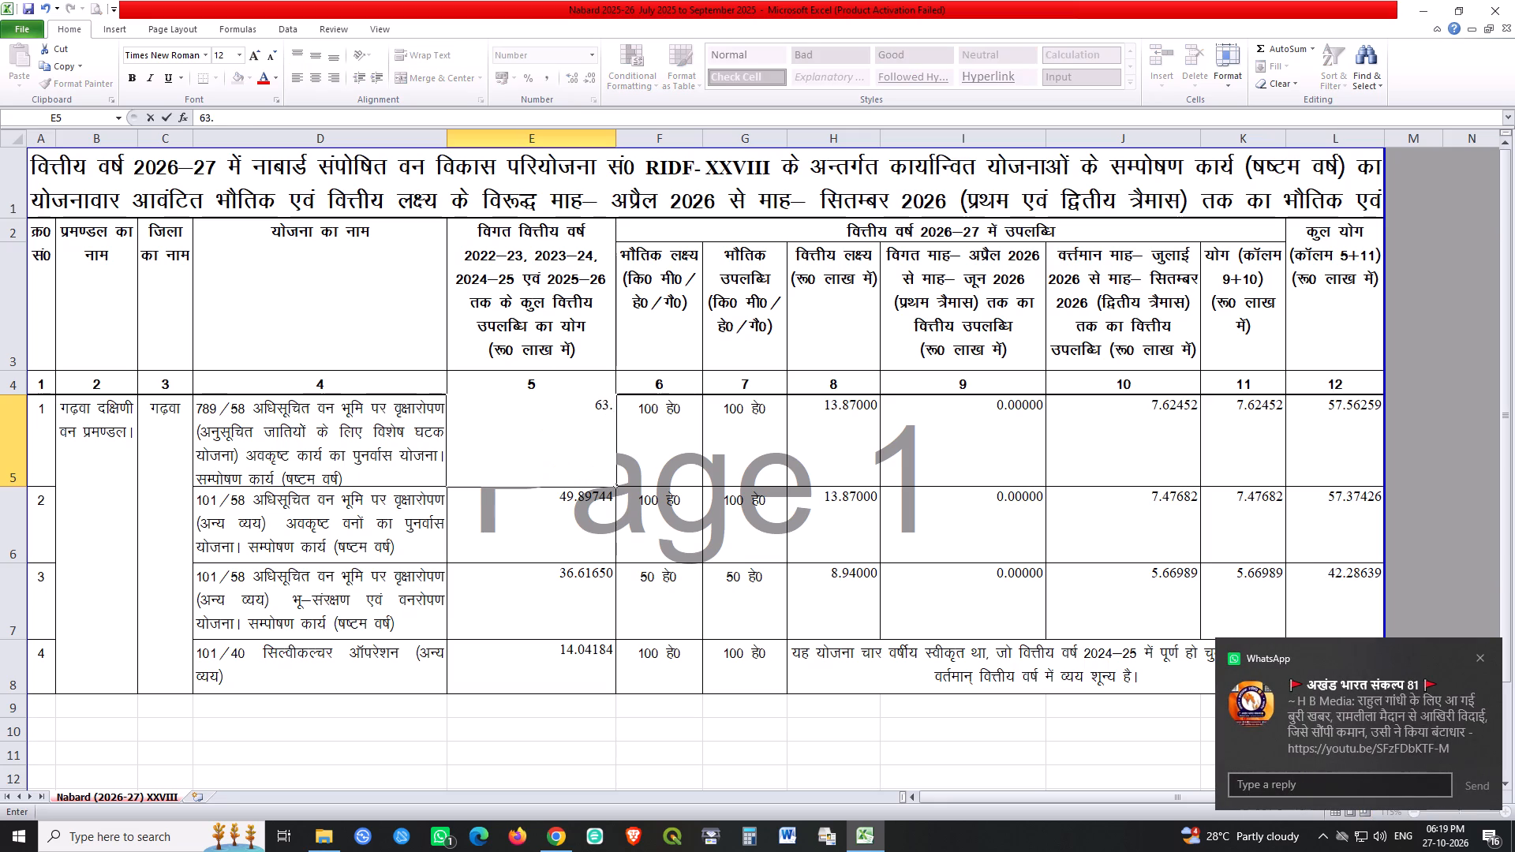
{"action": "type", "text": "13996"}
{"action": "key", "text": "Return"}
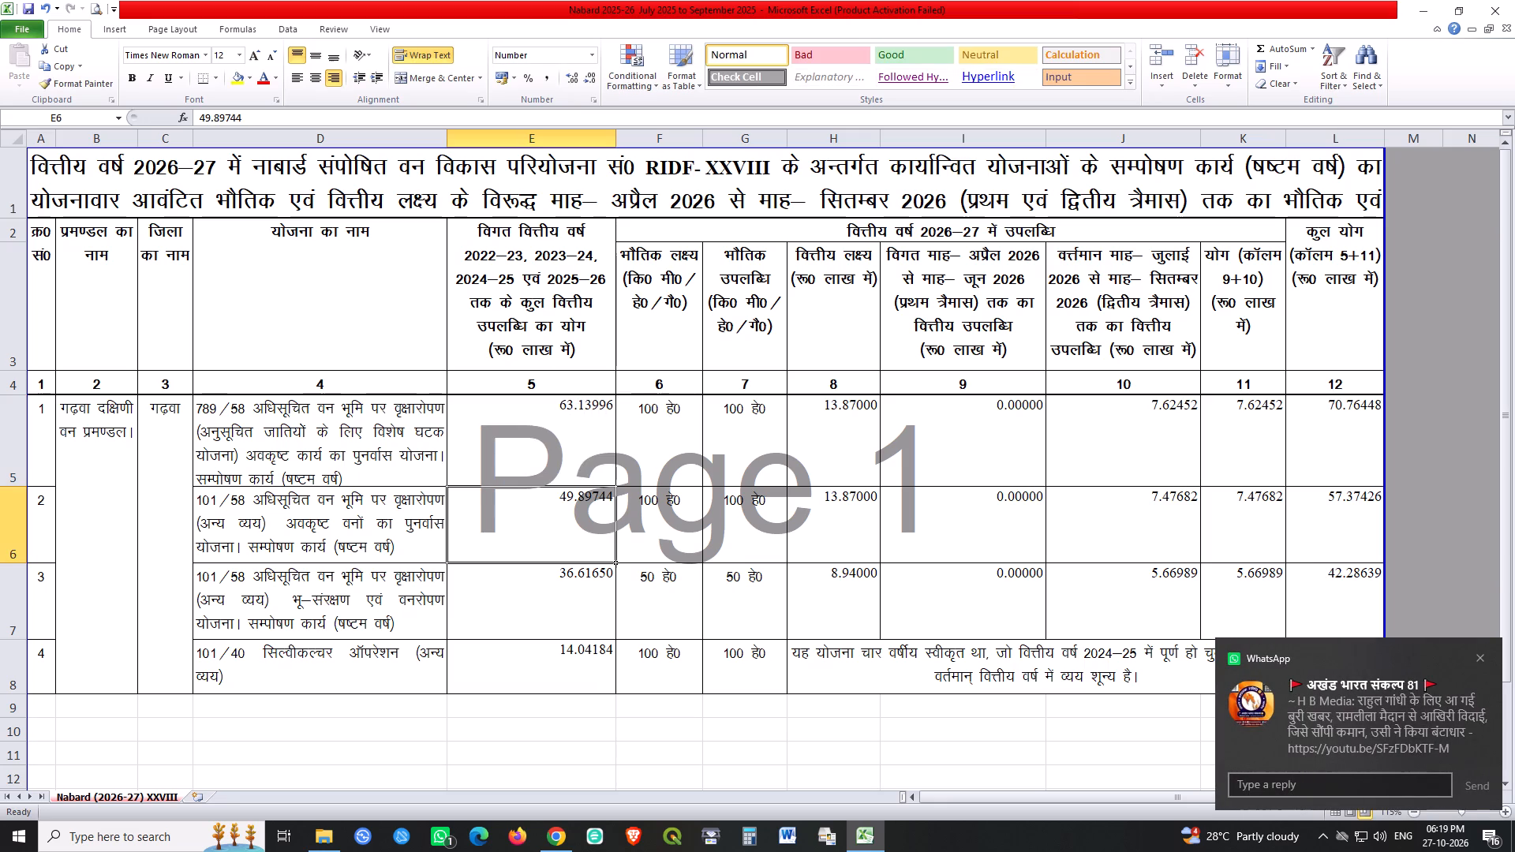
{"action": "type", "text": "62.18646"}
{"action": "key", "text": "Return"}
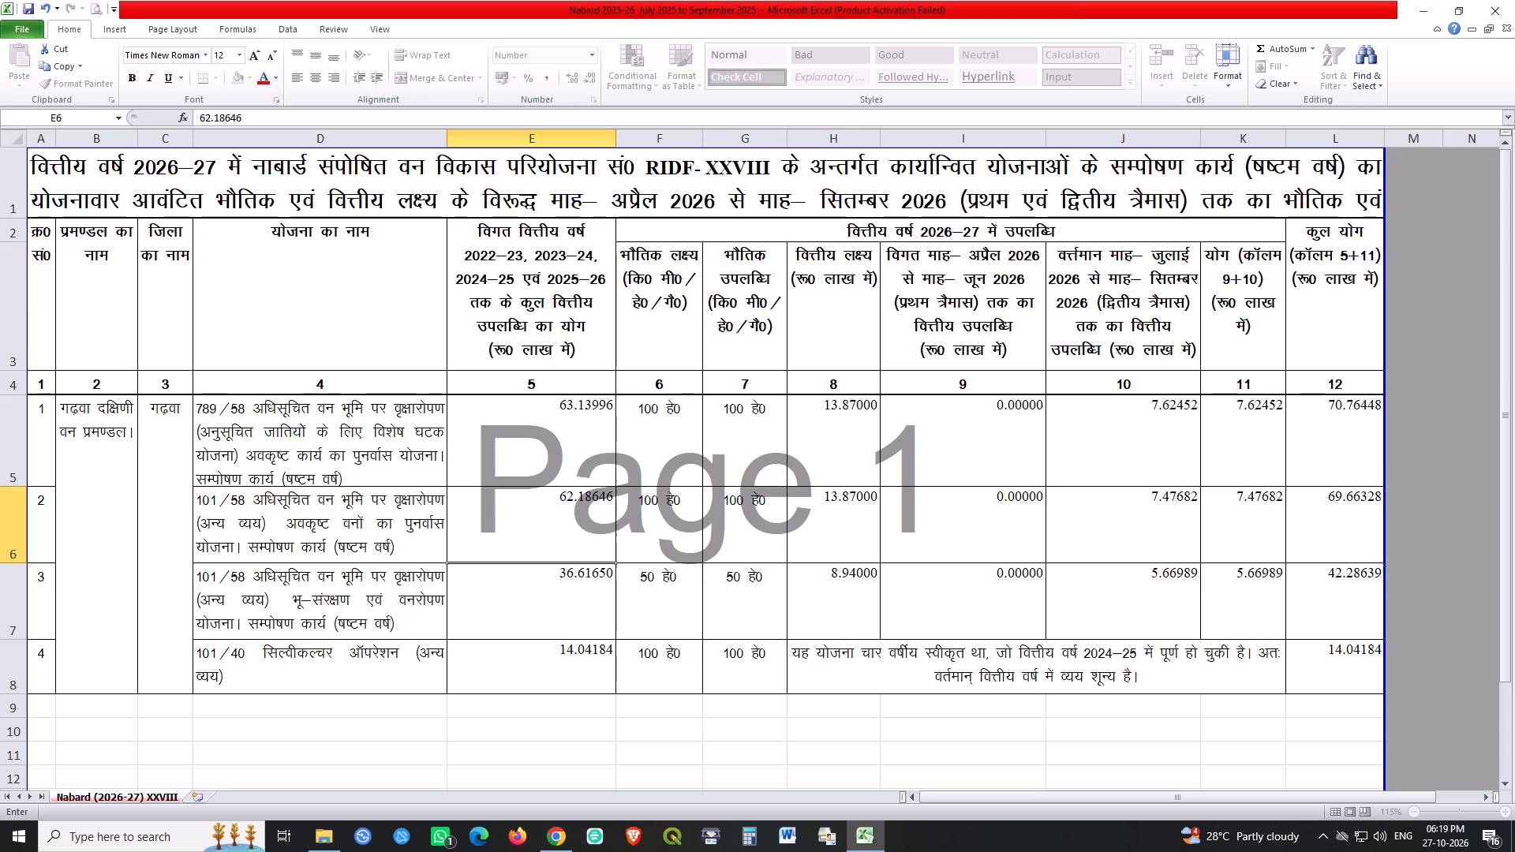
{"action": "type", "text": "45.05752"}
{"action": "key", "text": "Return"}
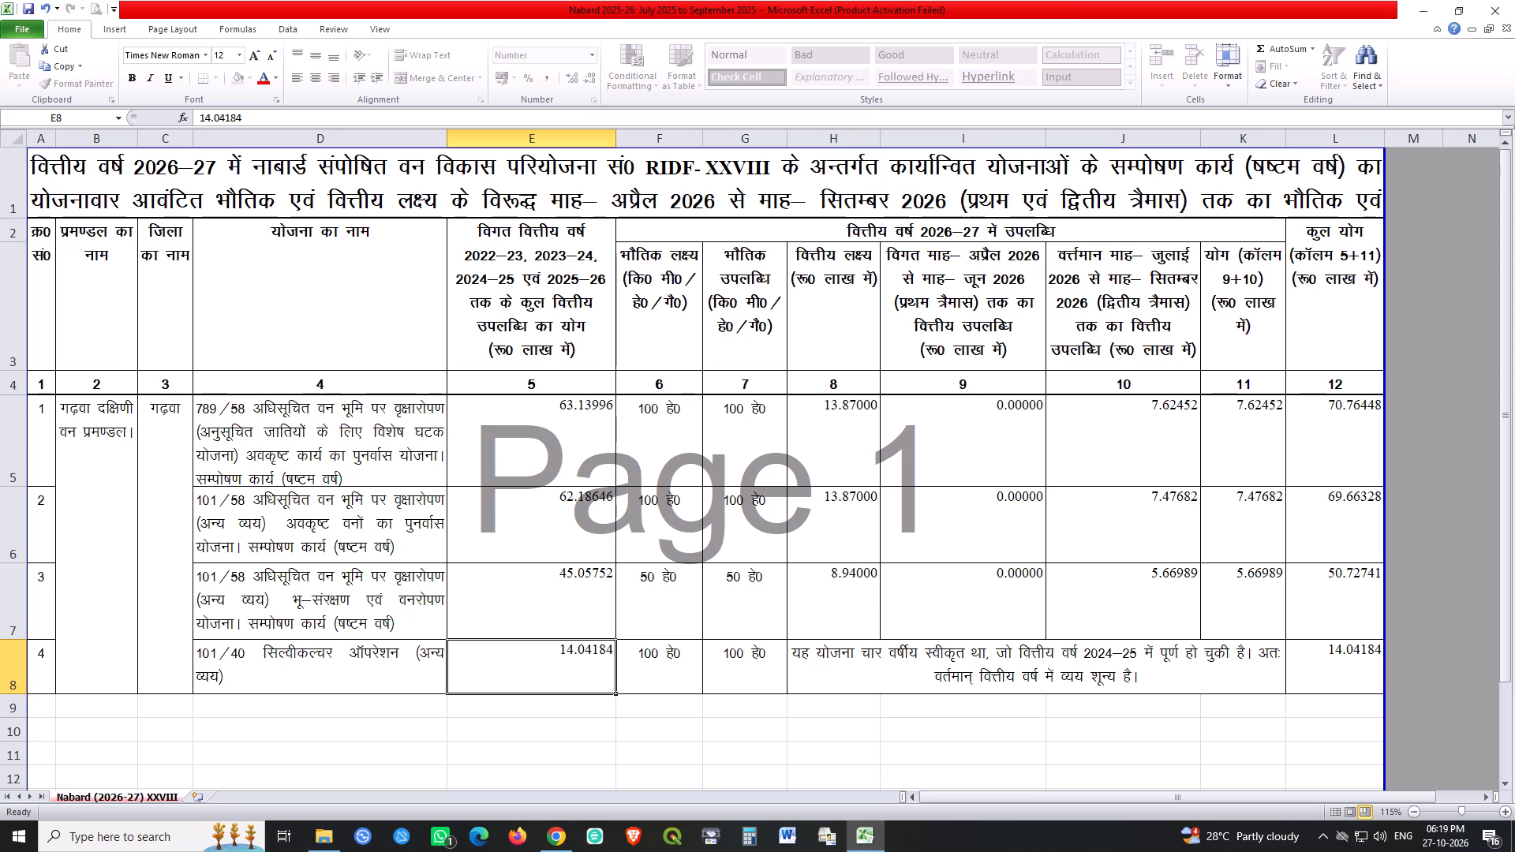
Select the first scheme's physical target in cell F5.
{"action": "left_click", "coordinate": [663, 423]}
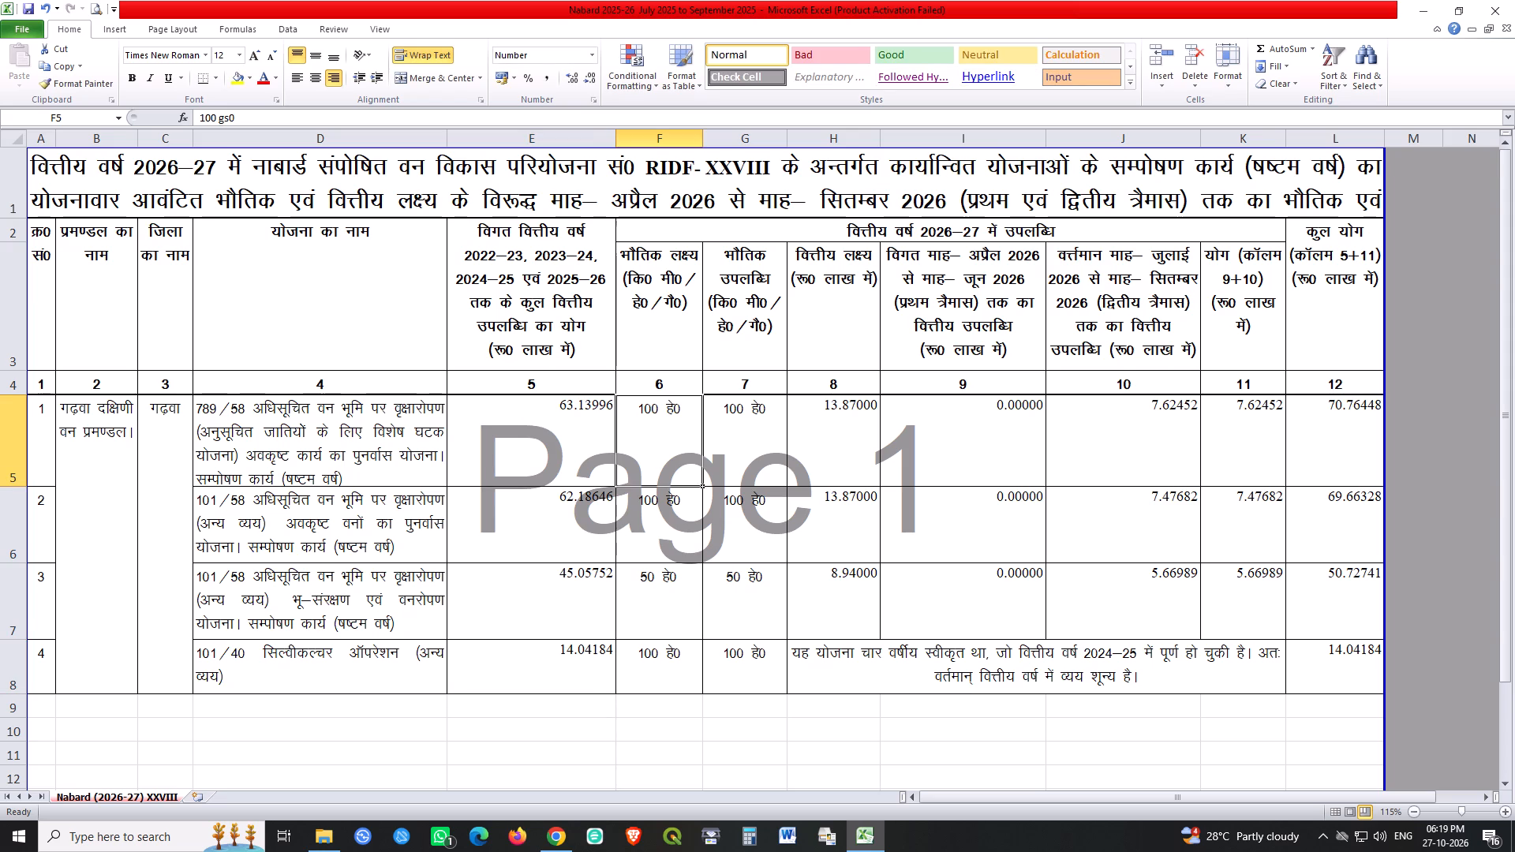
Enter the financial targets in column H: 5.69 in H5, 5.69 in H6 and 2.85 in H7.
{"action": "left_click", "coordinate": [835, 472]}
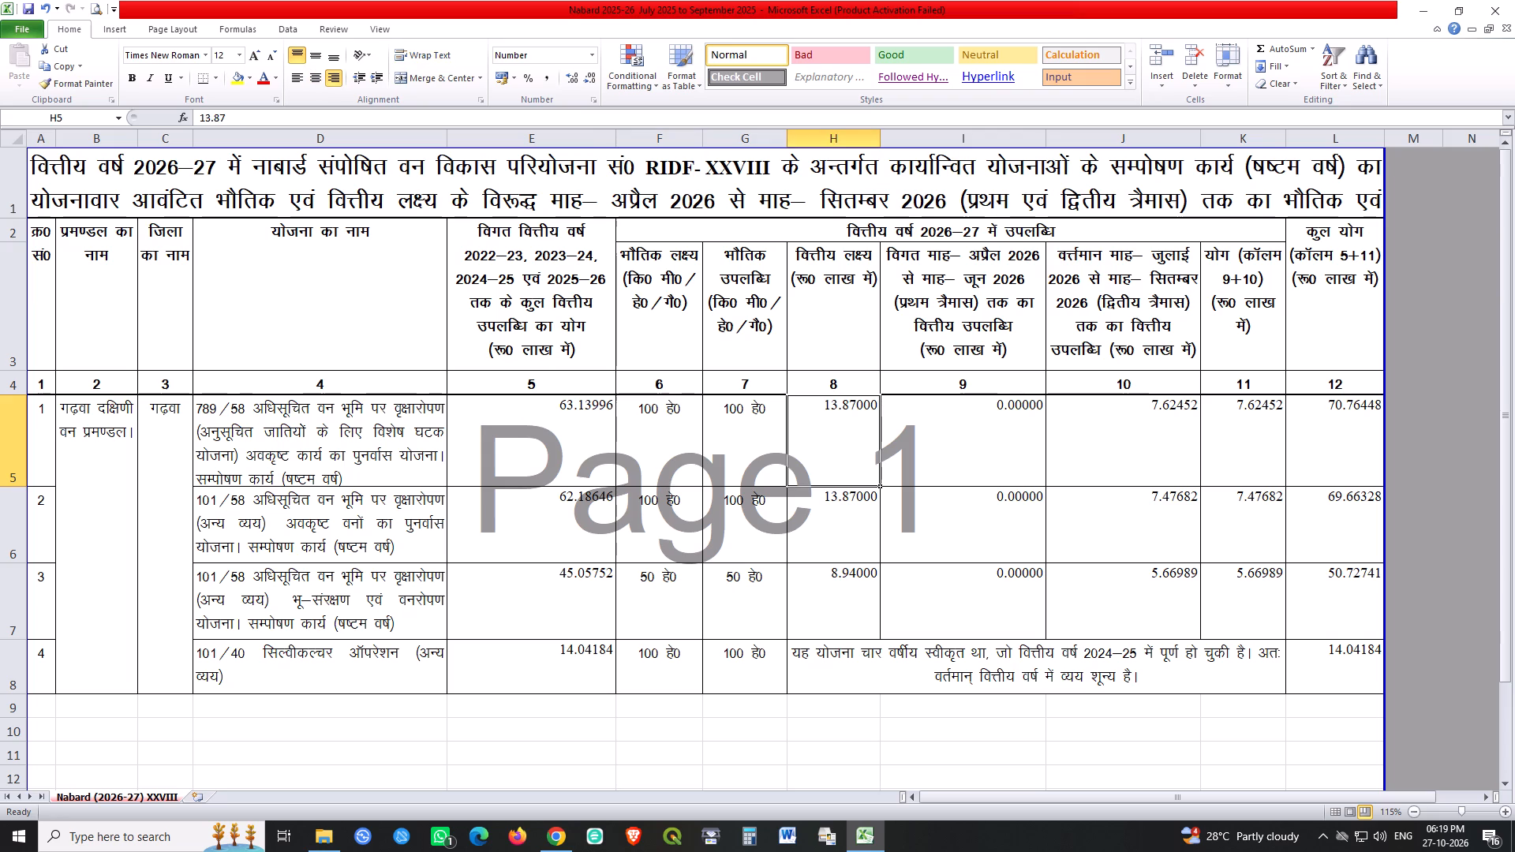
{"action": "key", "text": "5"}
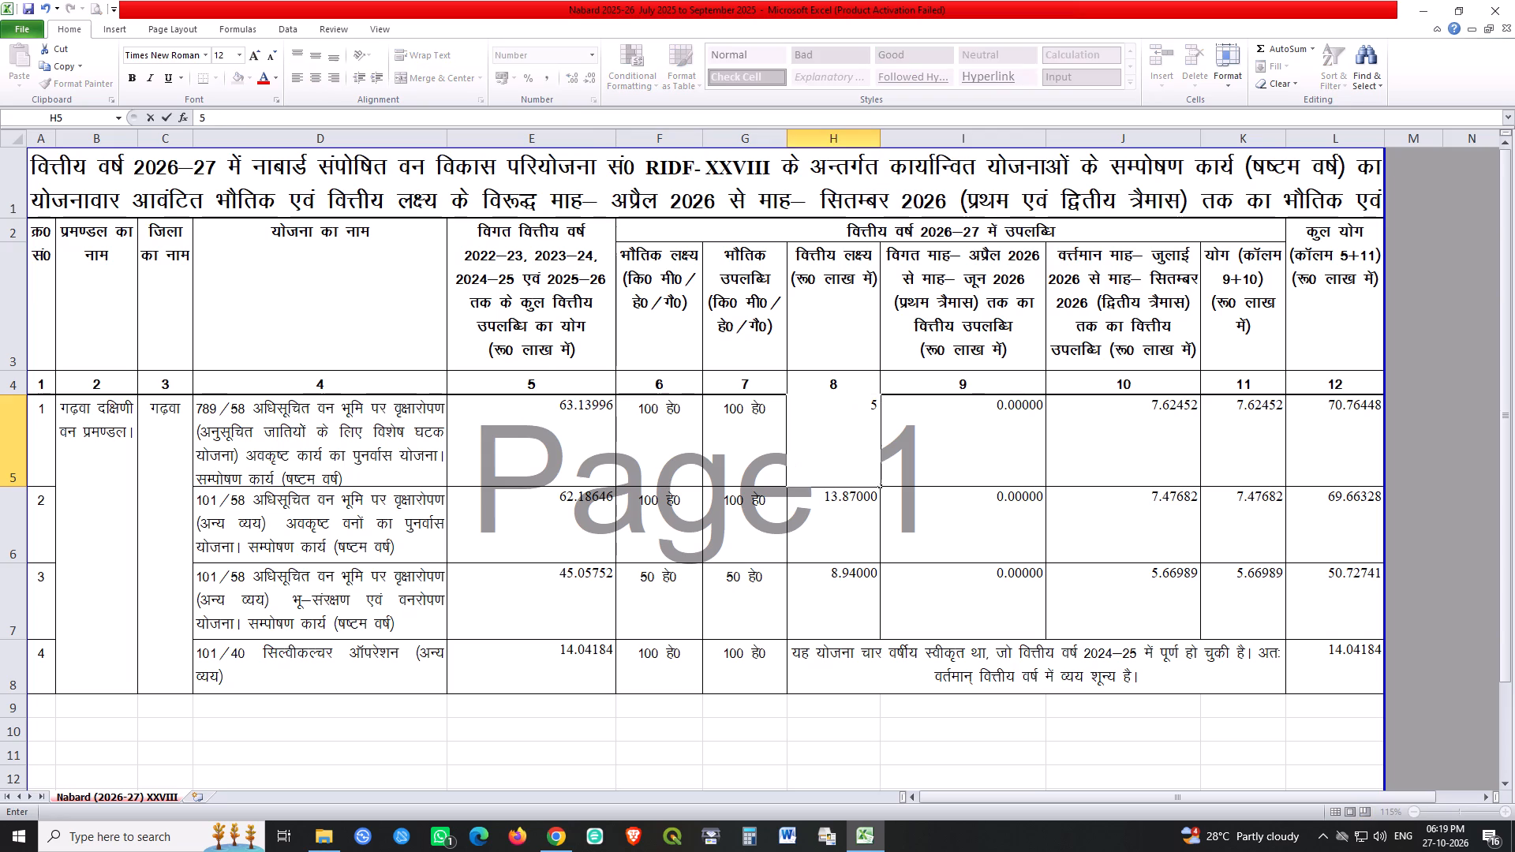
{"action": "type", "text": ".5"}
{"action": "key", "text": "BackSpace"}
{"action": "type", "text": "69"}
{"action": "key", "text": "Return"}
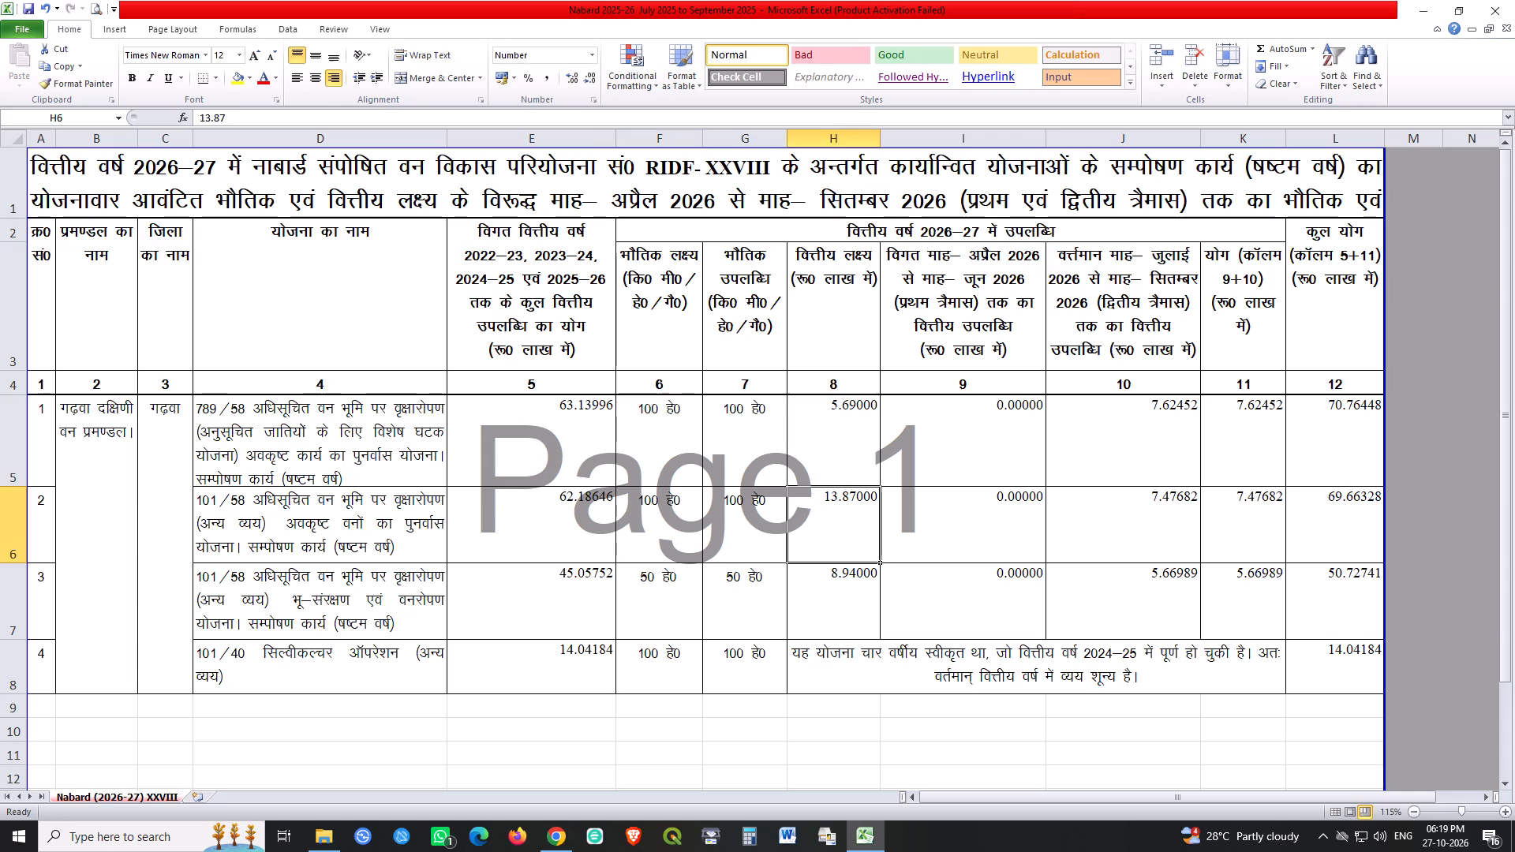
{"action": "type", "text": "5.69"}
{"action": "key", "text": "Return"}
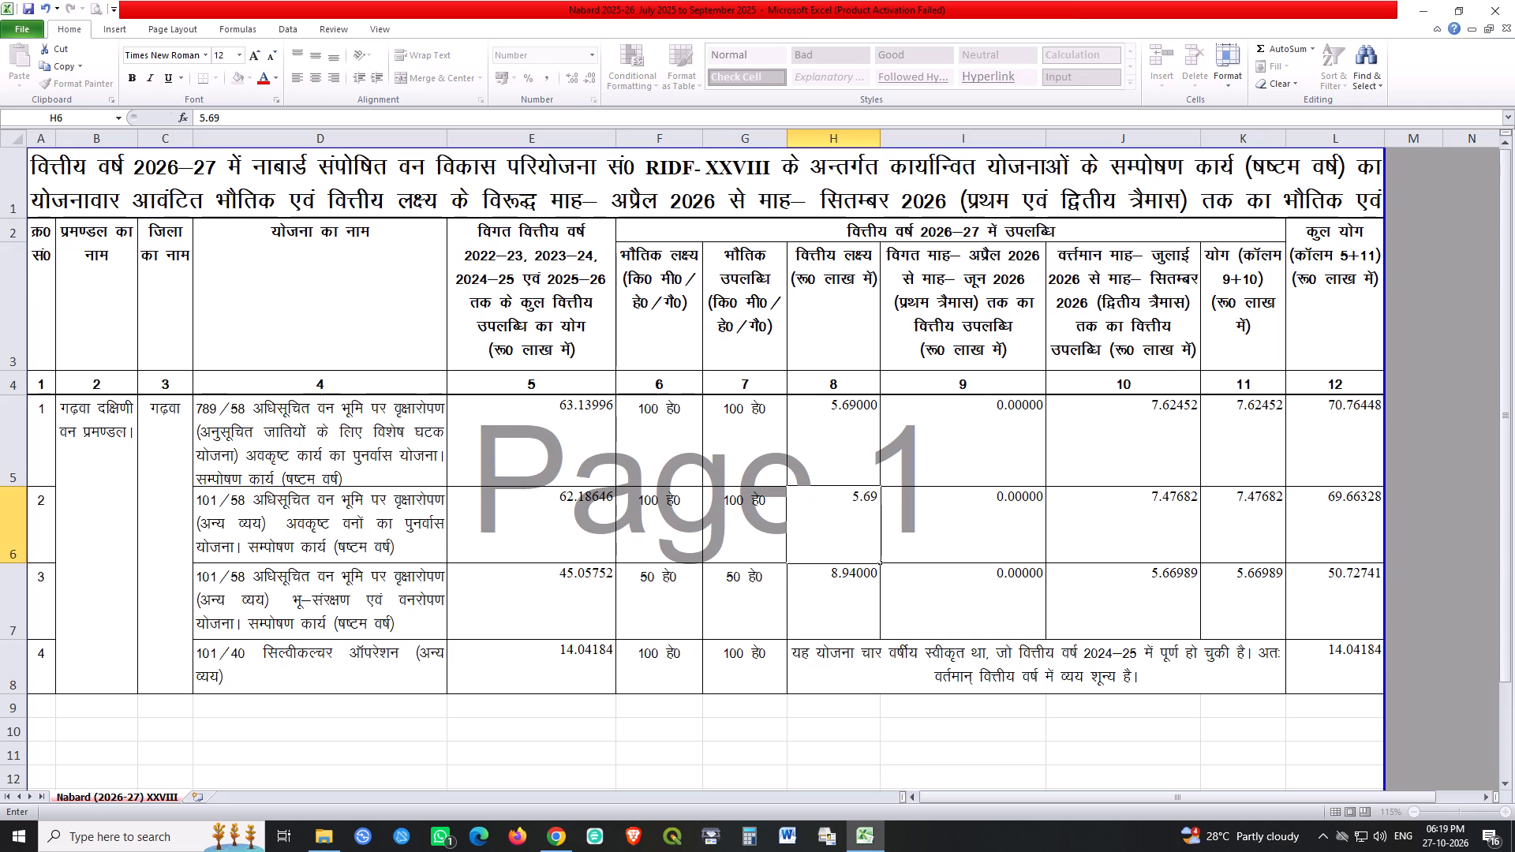
{"action": "type", "text": "2.85"}
{"action": "key", "text": "Return"}
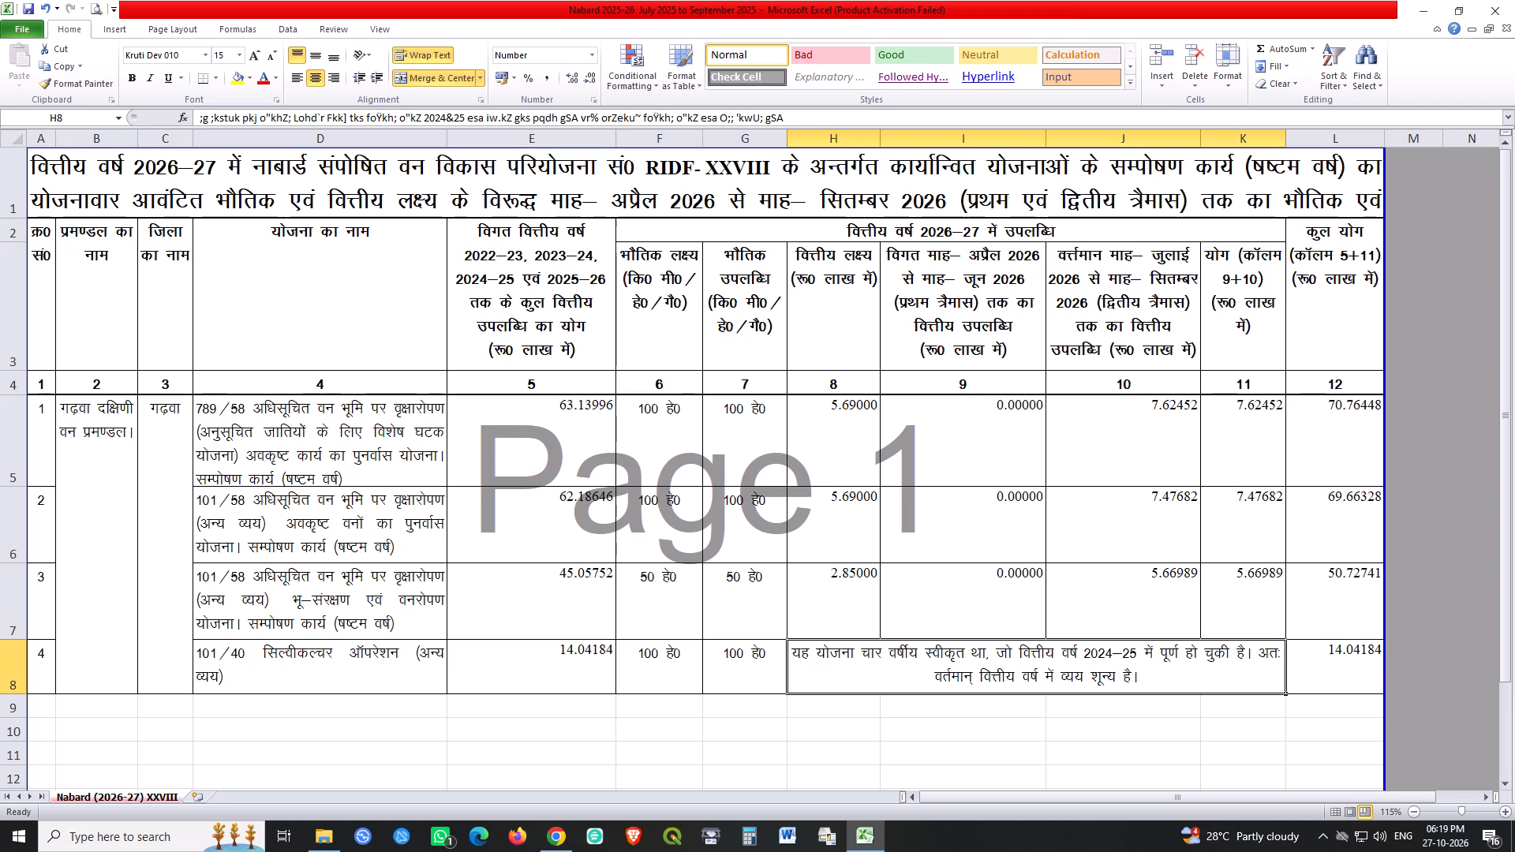
Enter the July to September 2026 achievements in column J: 2.37316 in J5, 2.37316 in J6 and 1.18658 in J7.
{"action": "left_click", "coordinate": [1007, 451]}
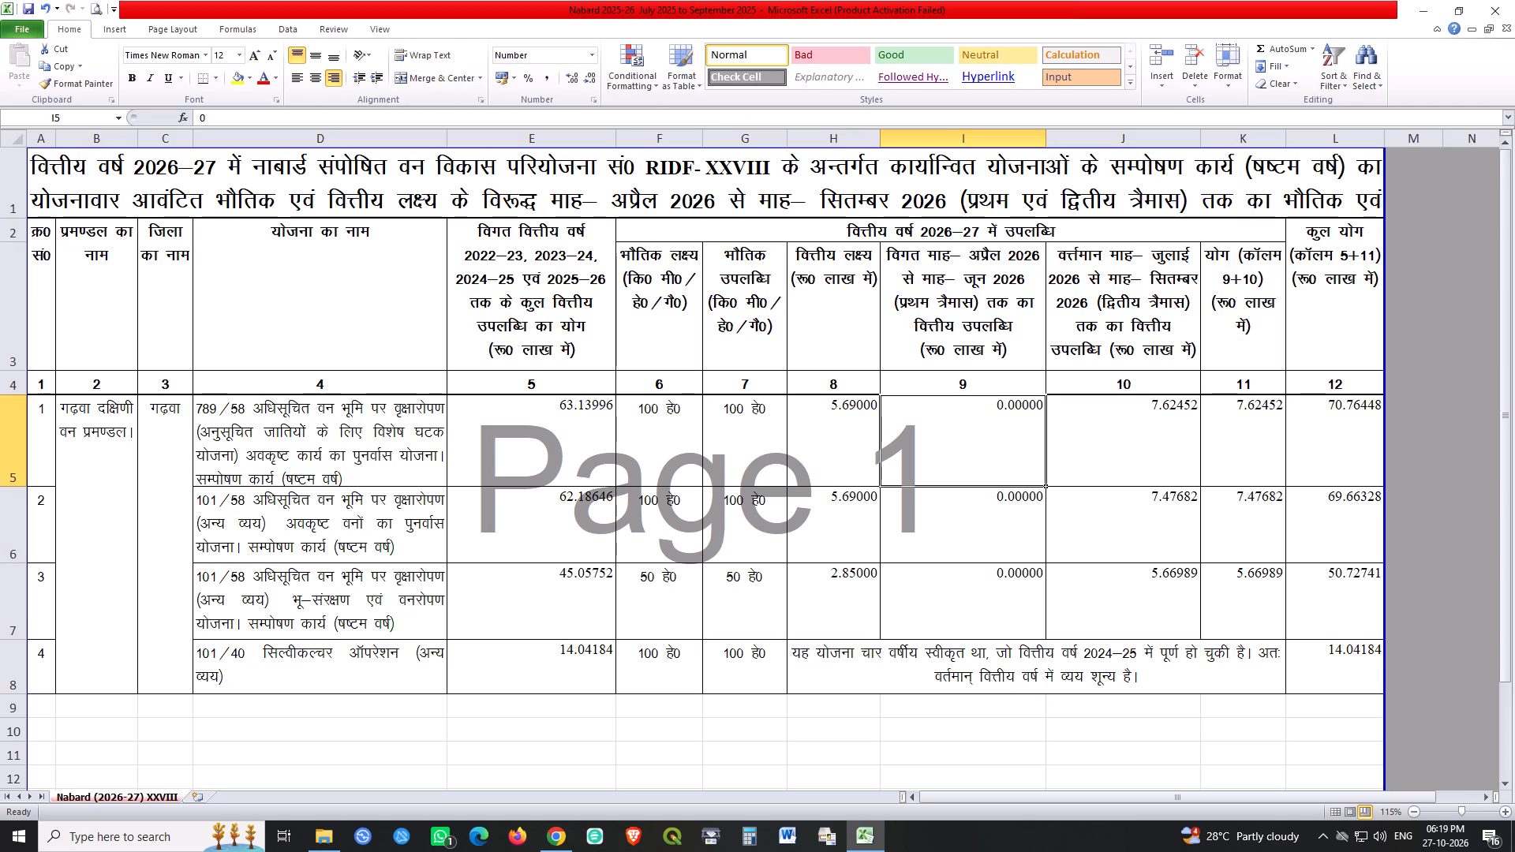
{"action": "left_click", "coordinate": [1102, 424]}
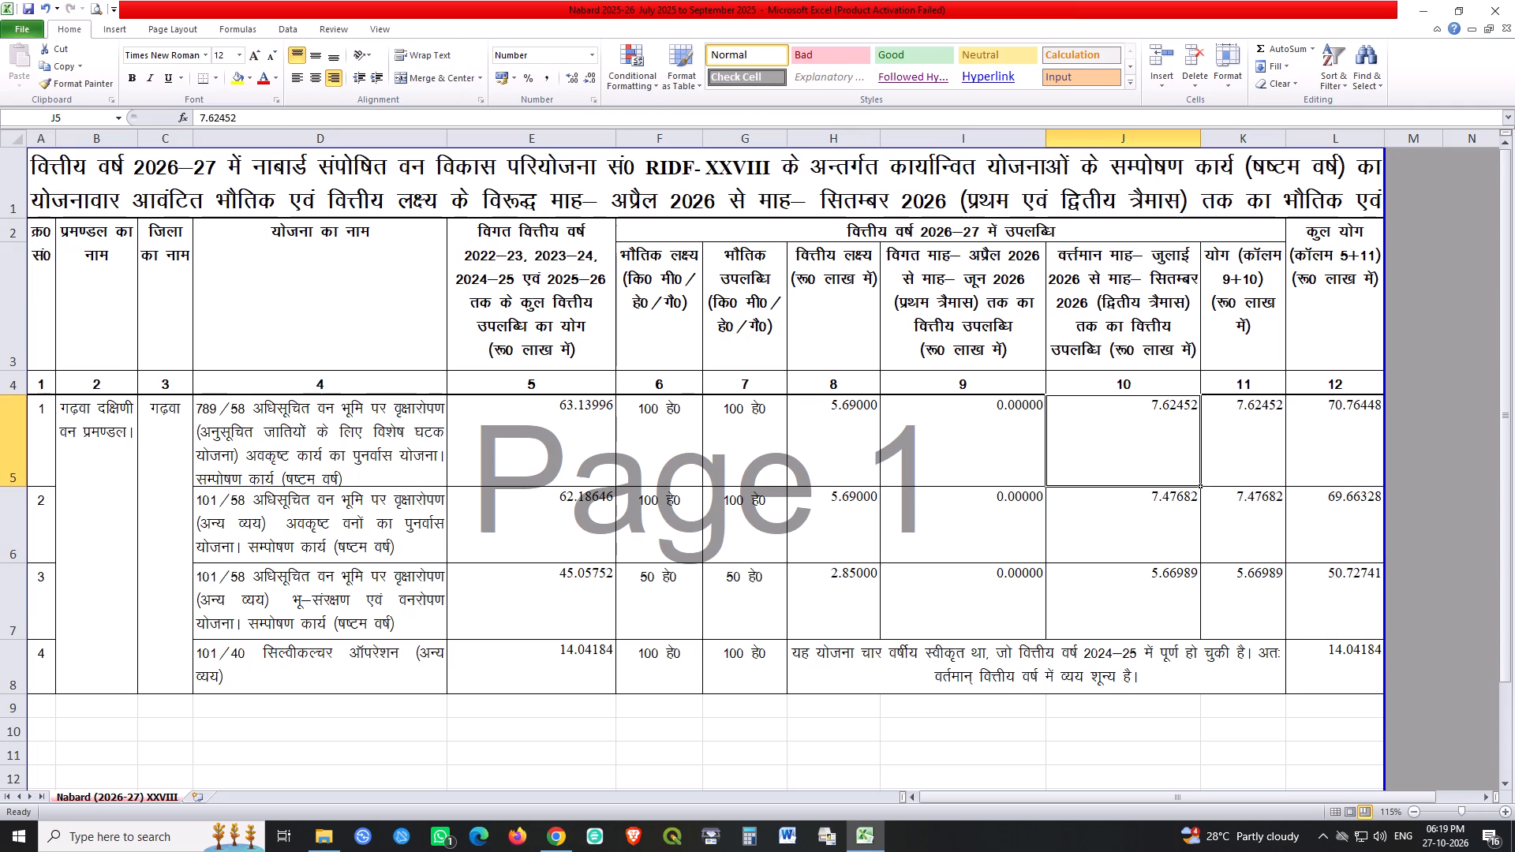
{"action": "type", "text": "2."}
{"action": "type", "text": "37316"}
{"action": "key", "text": "Return"}
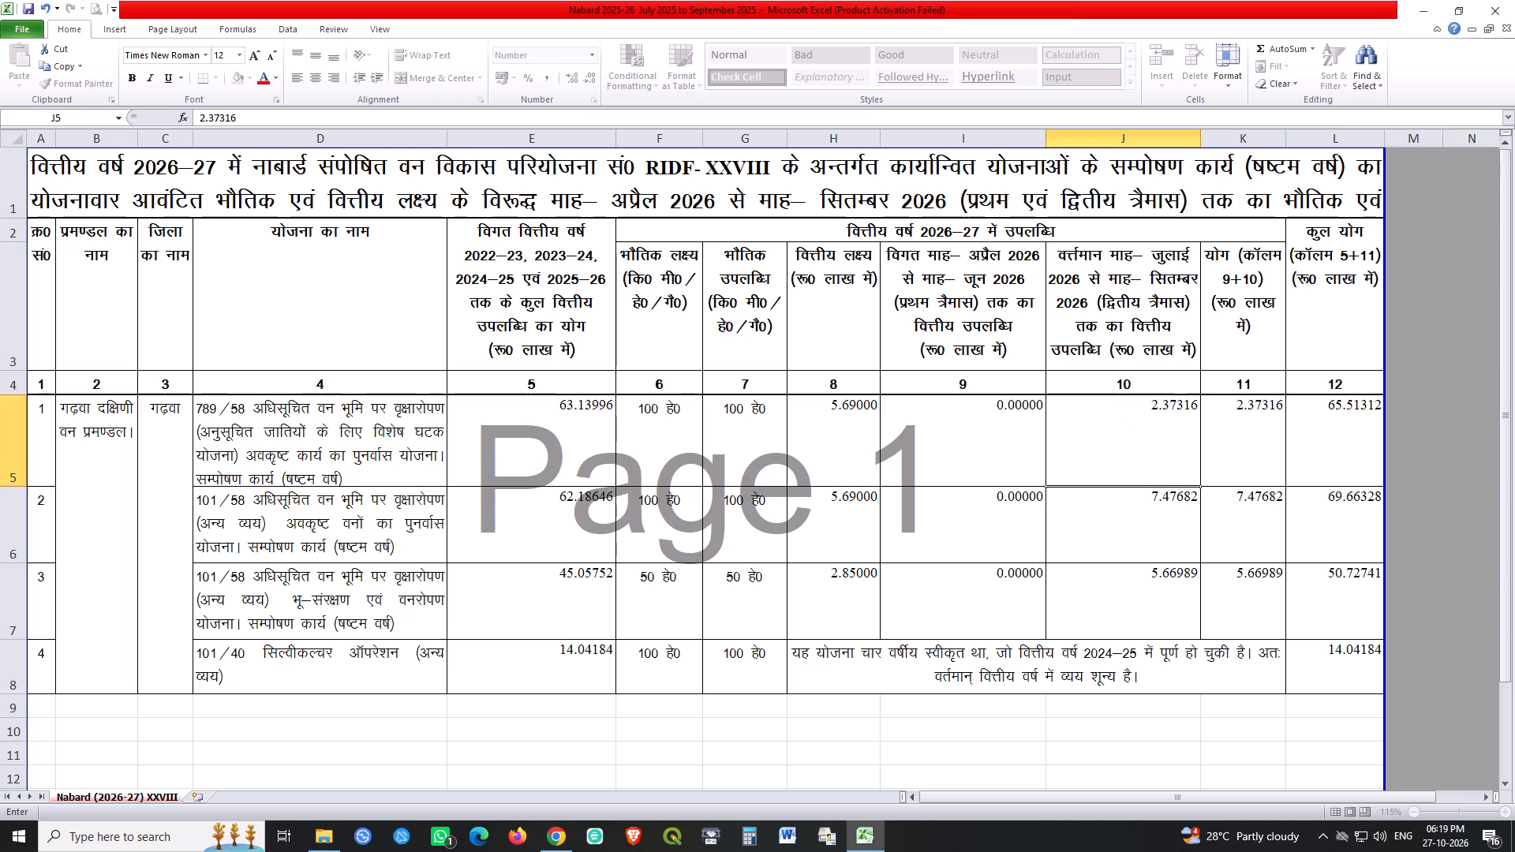
{"action": "type", "text": "2.37316"}
{"action": "key", "text": "Return"}
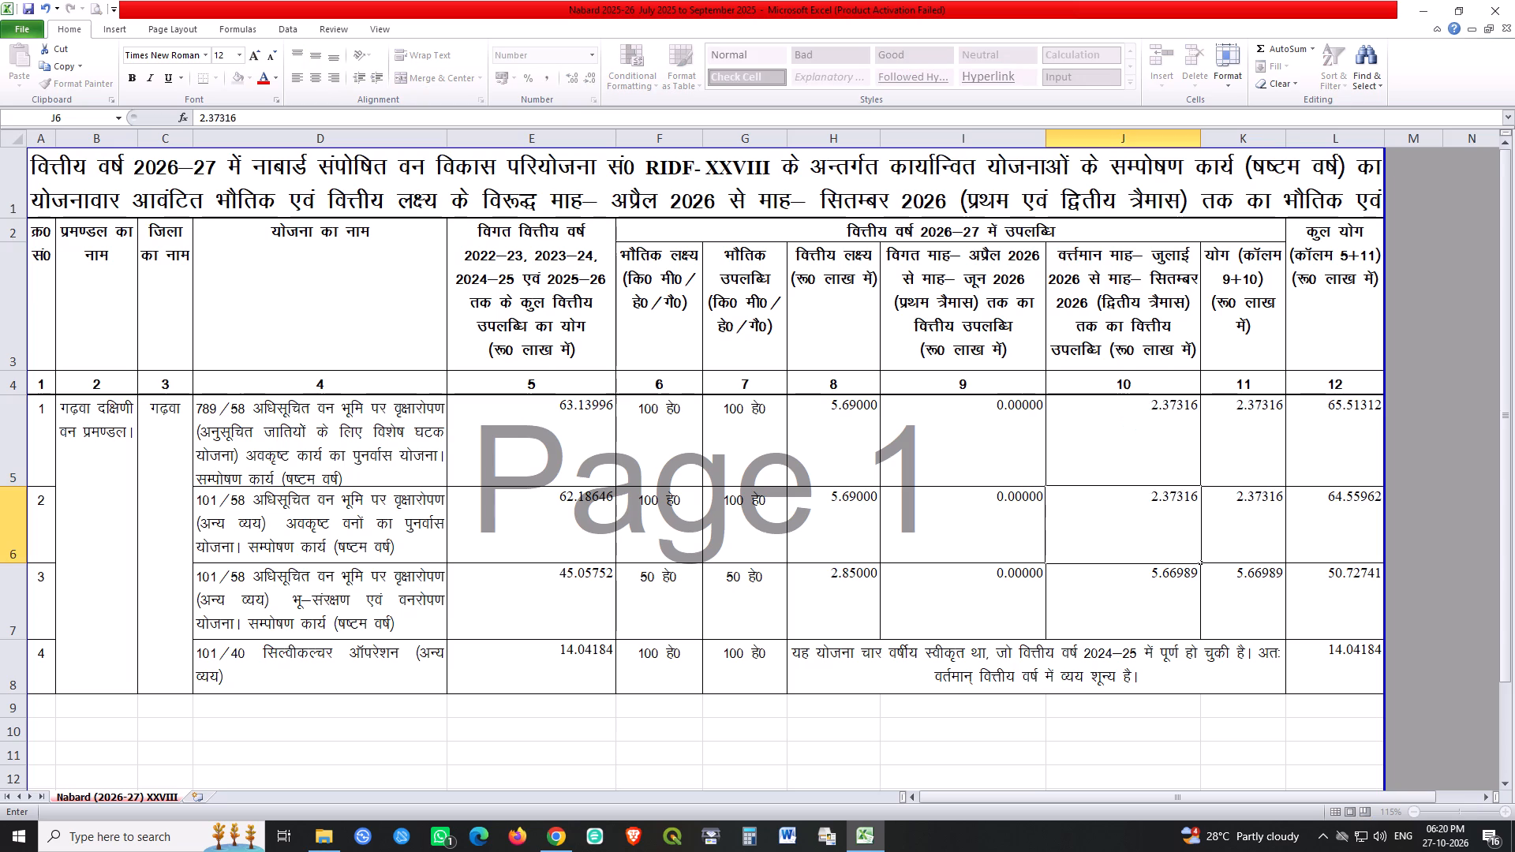
{"action": "type", "text": "1.18658"}
{"action": "key", "text": "Return"}
Check the sum formulas in K5 to K7 and the grand total formulas in L5 to L8.
{"action": "double_click", "coordinate": [1236, 440]}
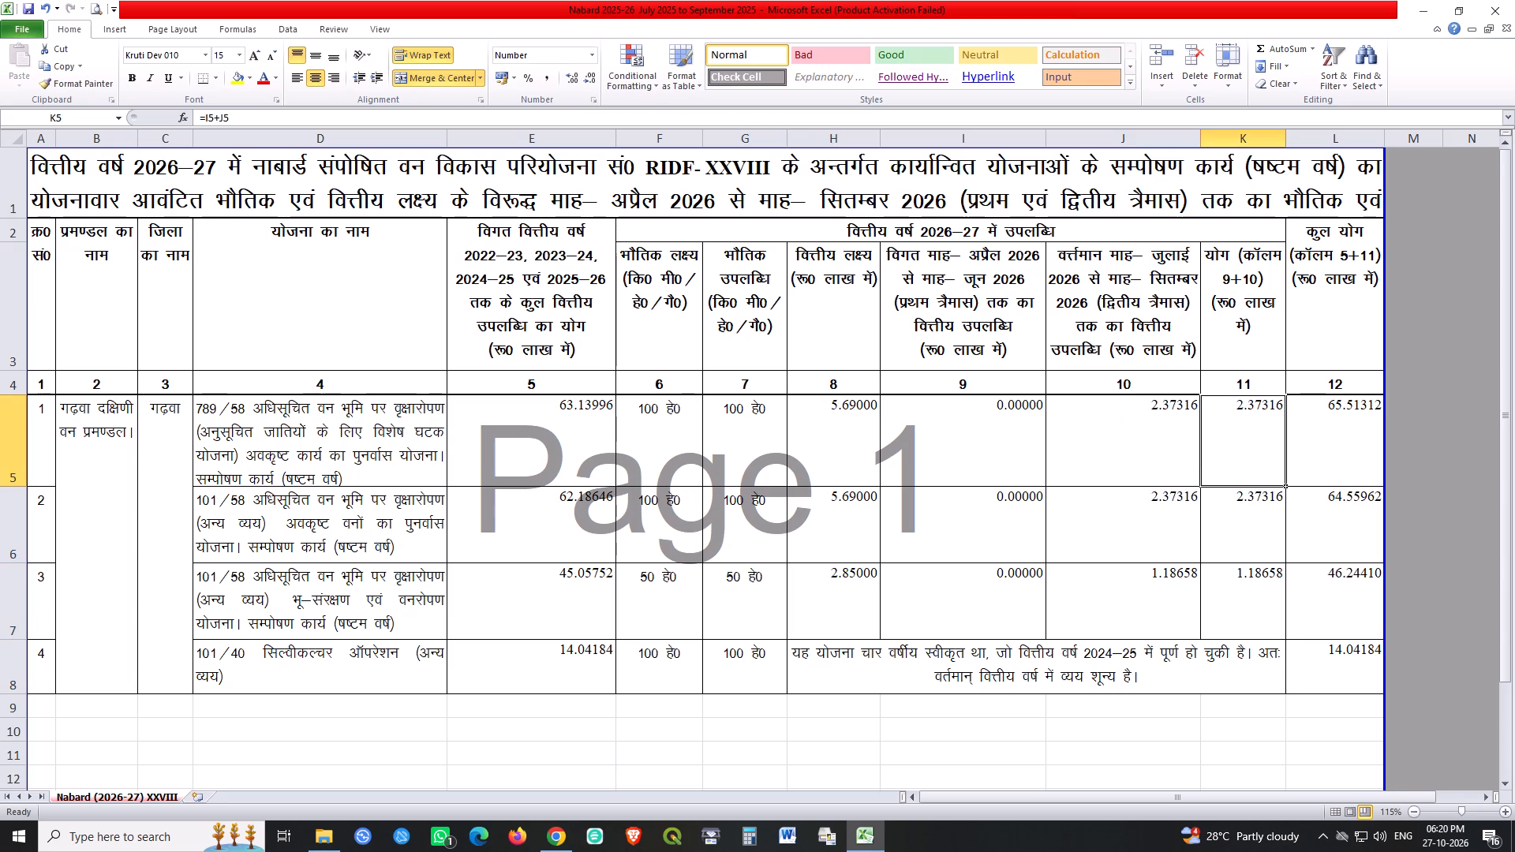
{"action": "key", "text": "Return"}
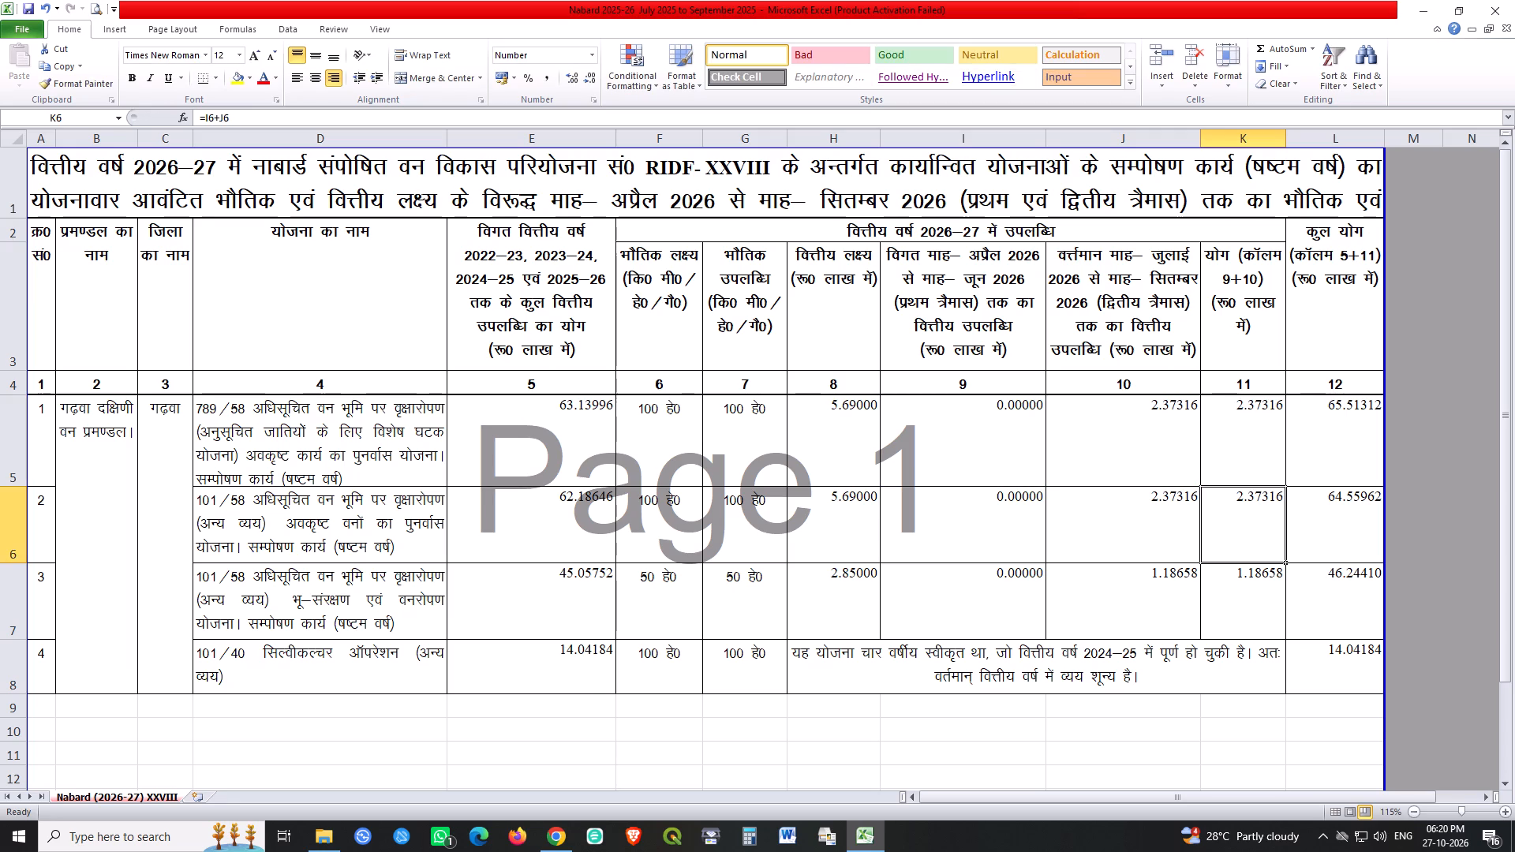
{"action": "left_click", "coordinate": [1263, 434]}
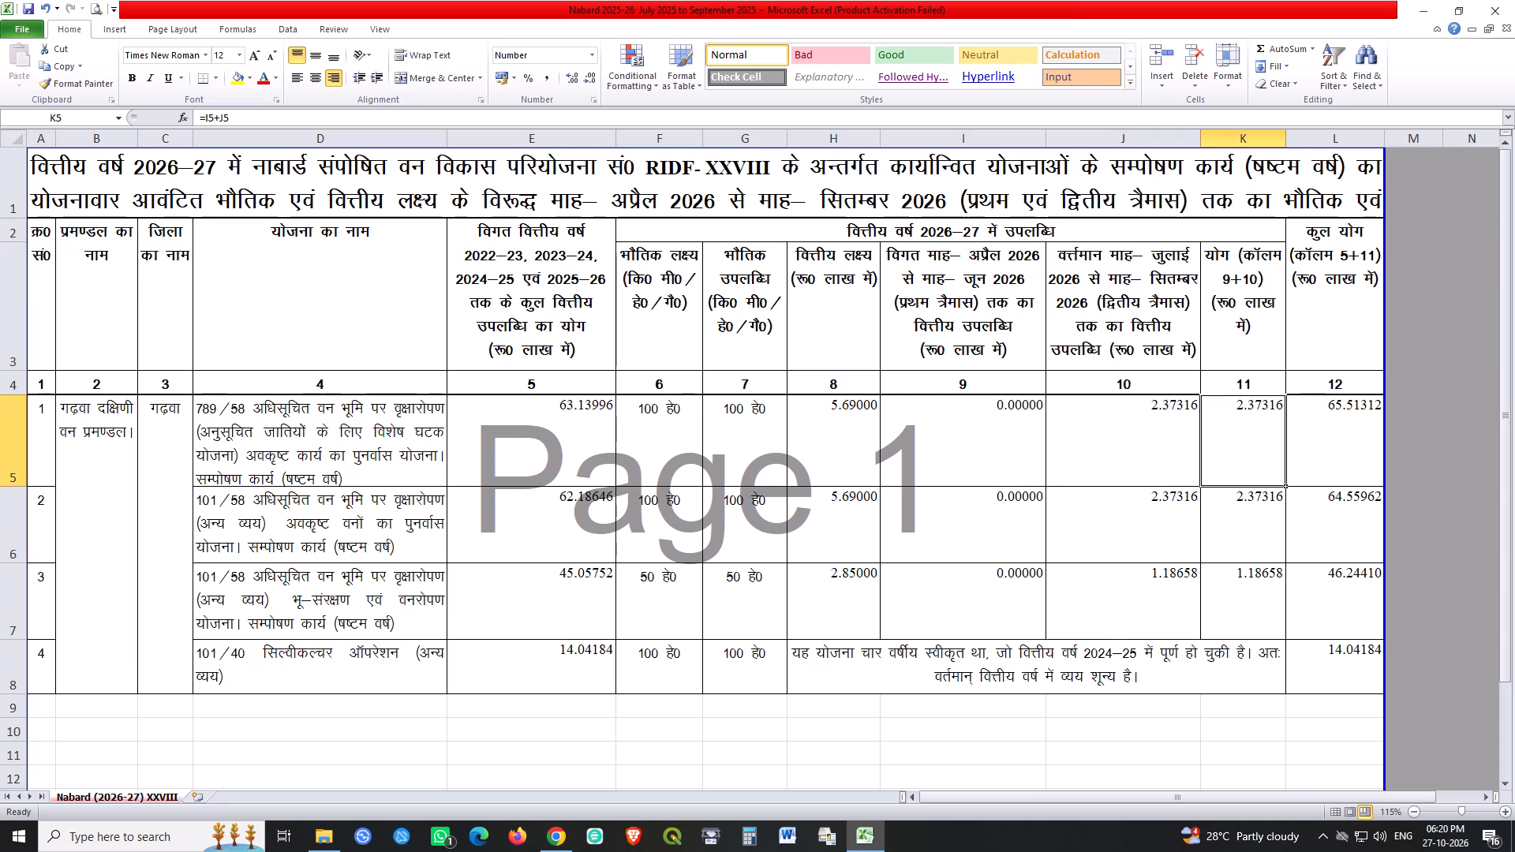
{"action": "key", "text": "Down"}
{"action": "key", "text": "Down"}
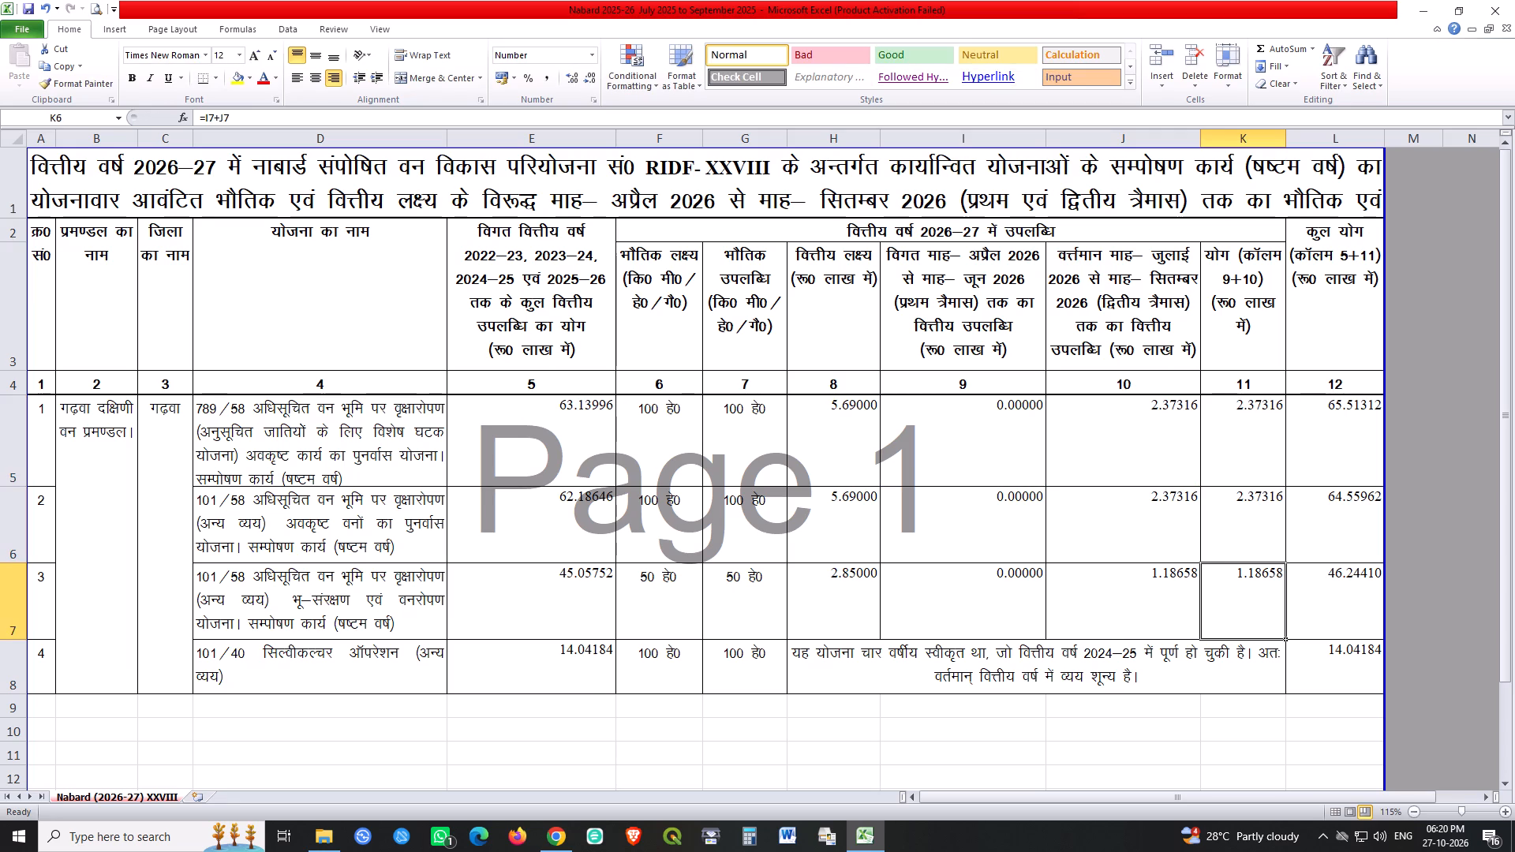
{"action": "left_click", "coordinate": [1363, 416]}
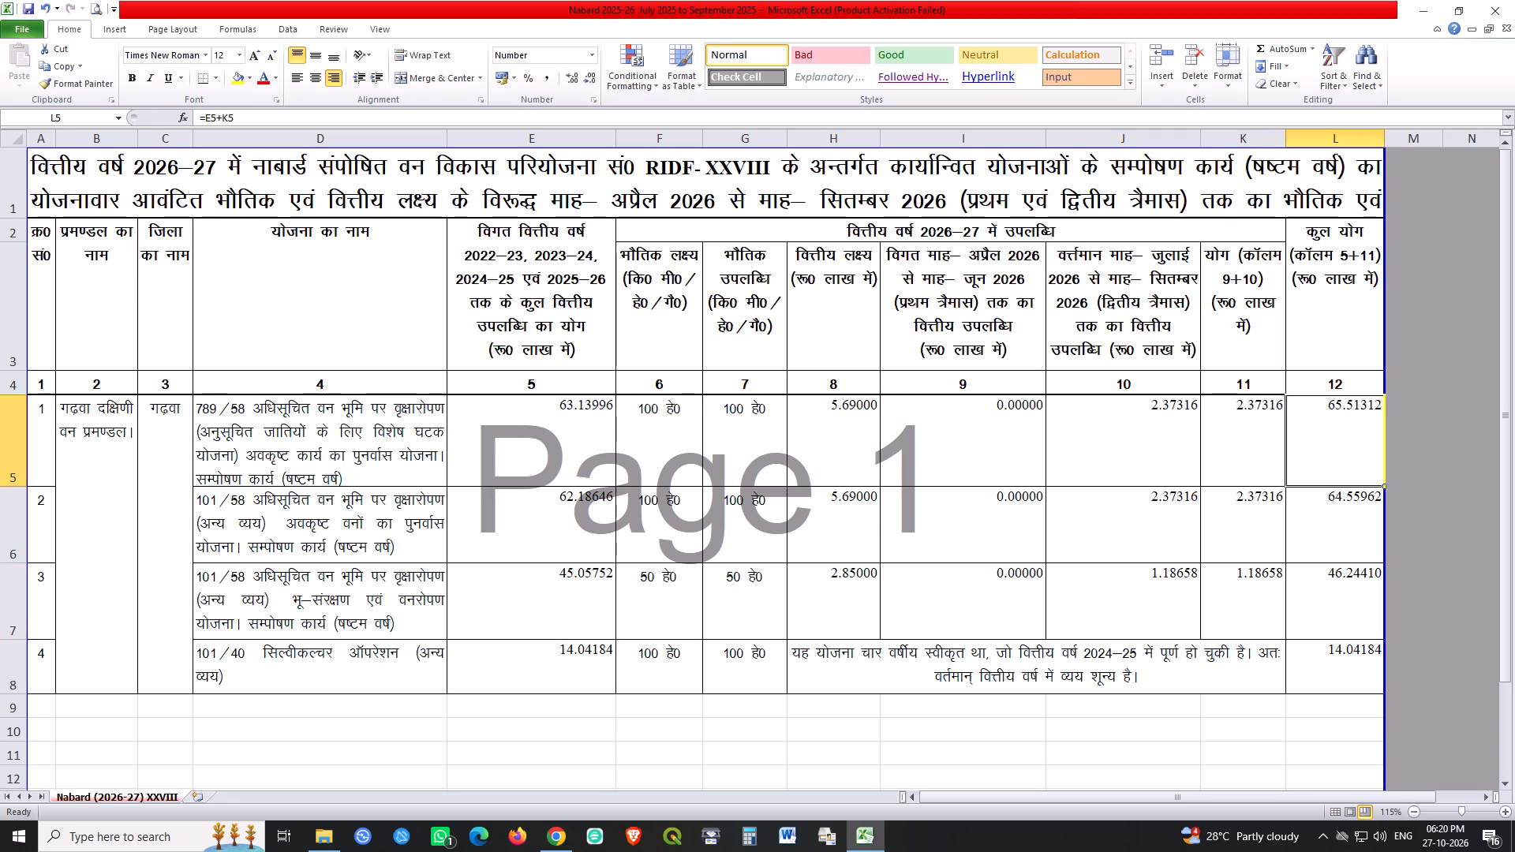
{"action": "key", "text": "Down"}
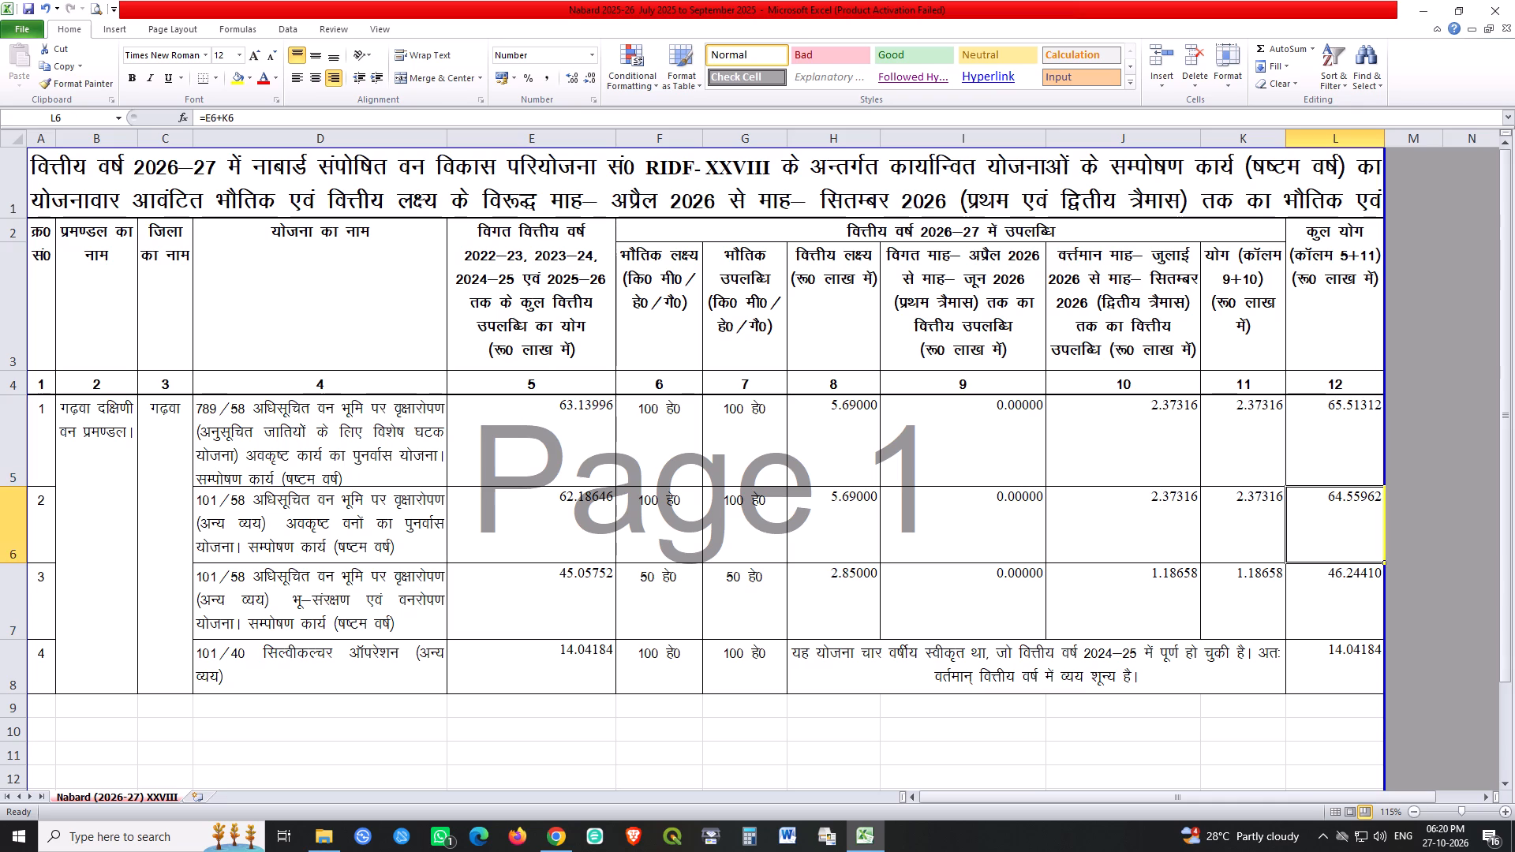
{"action": "key", "text": "Down"}
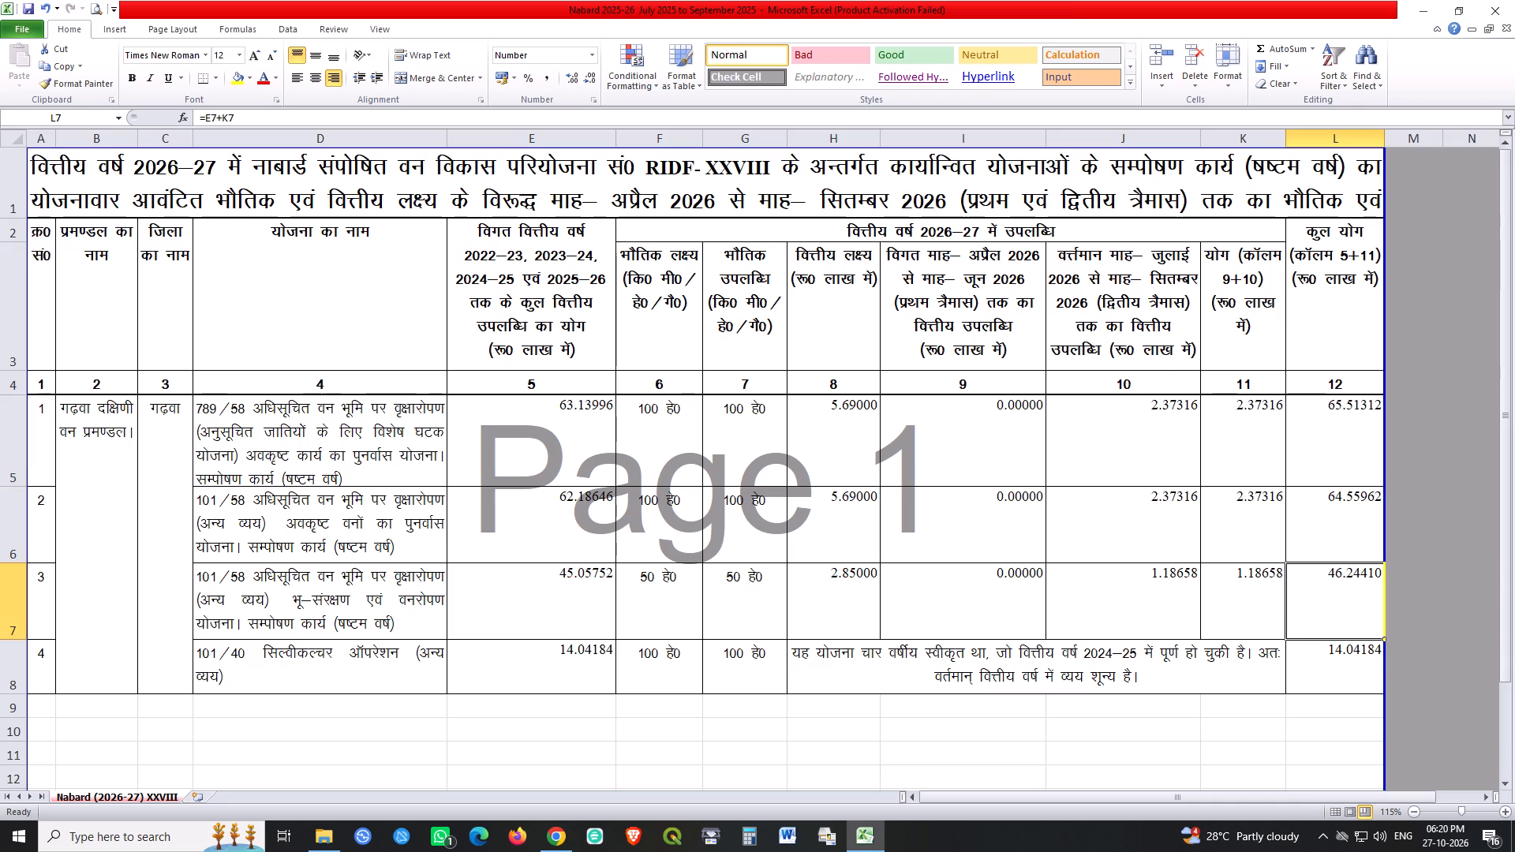
{"action": "key", "text": "Down"}
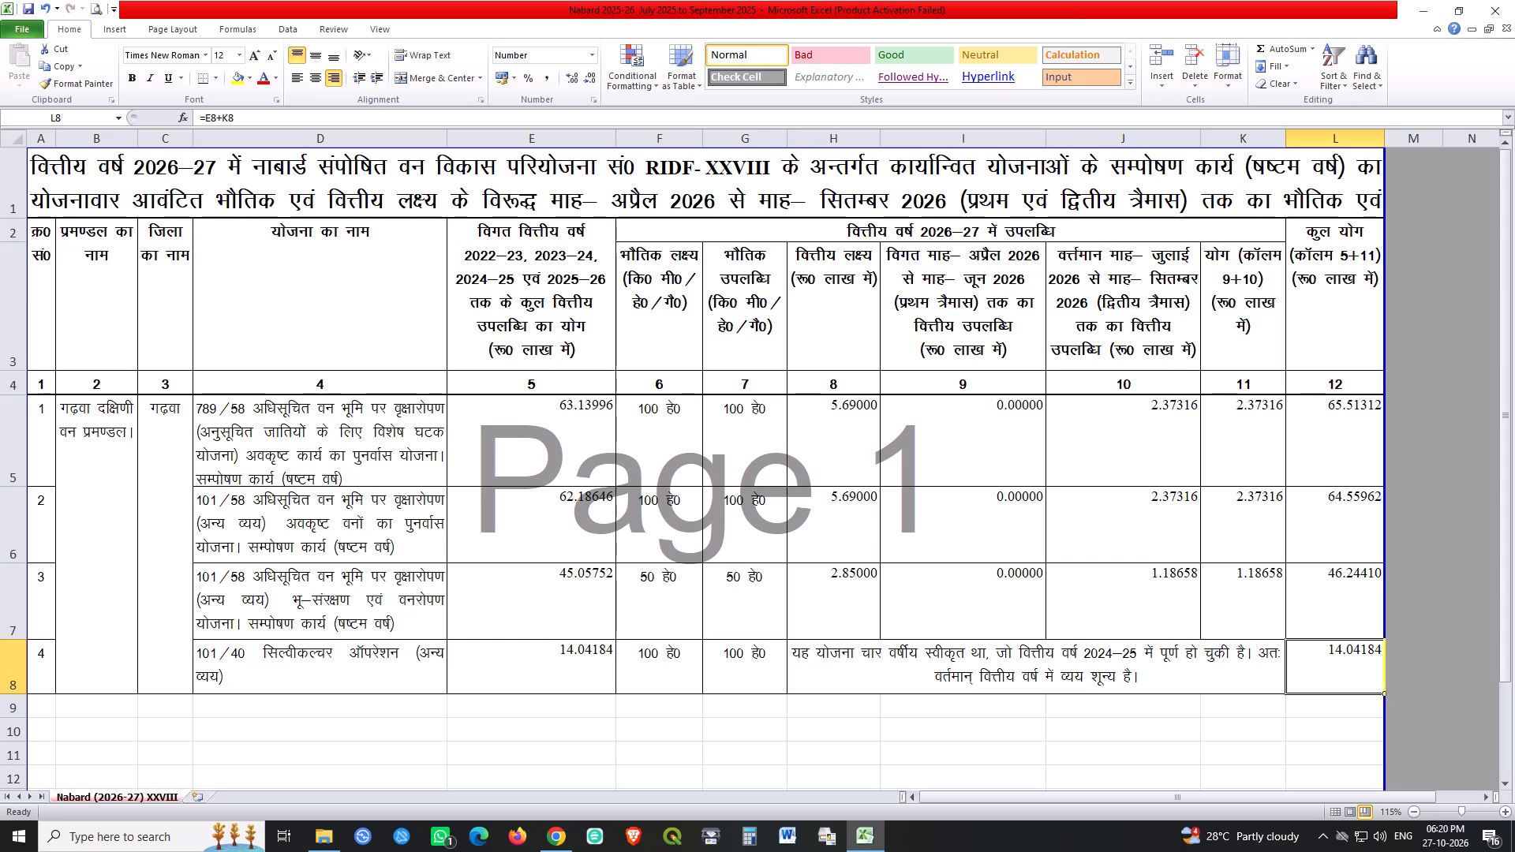
Read through the Hindi note in the merged cell H8 for the सिल्वीकल्चर ऑपरेशन scheme, checking its wording.
{"action": "double_click", "coordinate": [844, 652]}
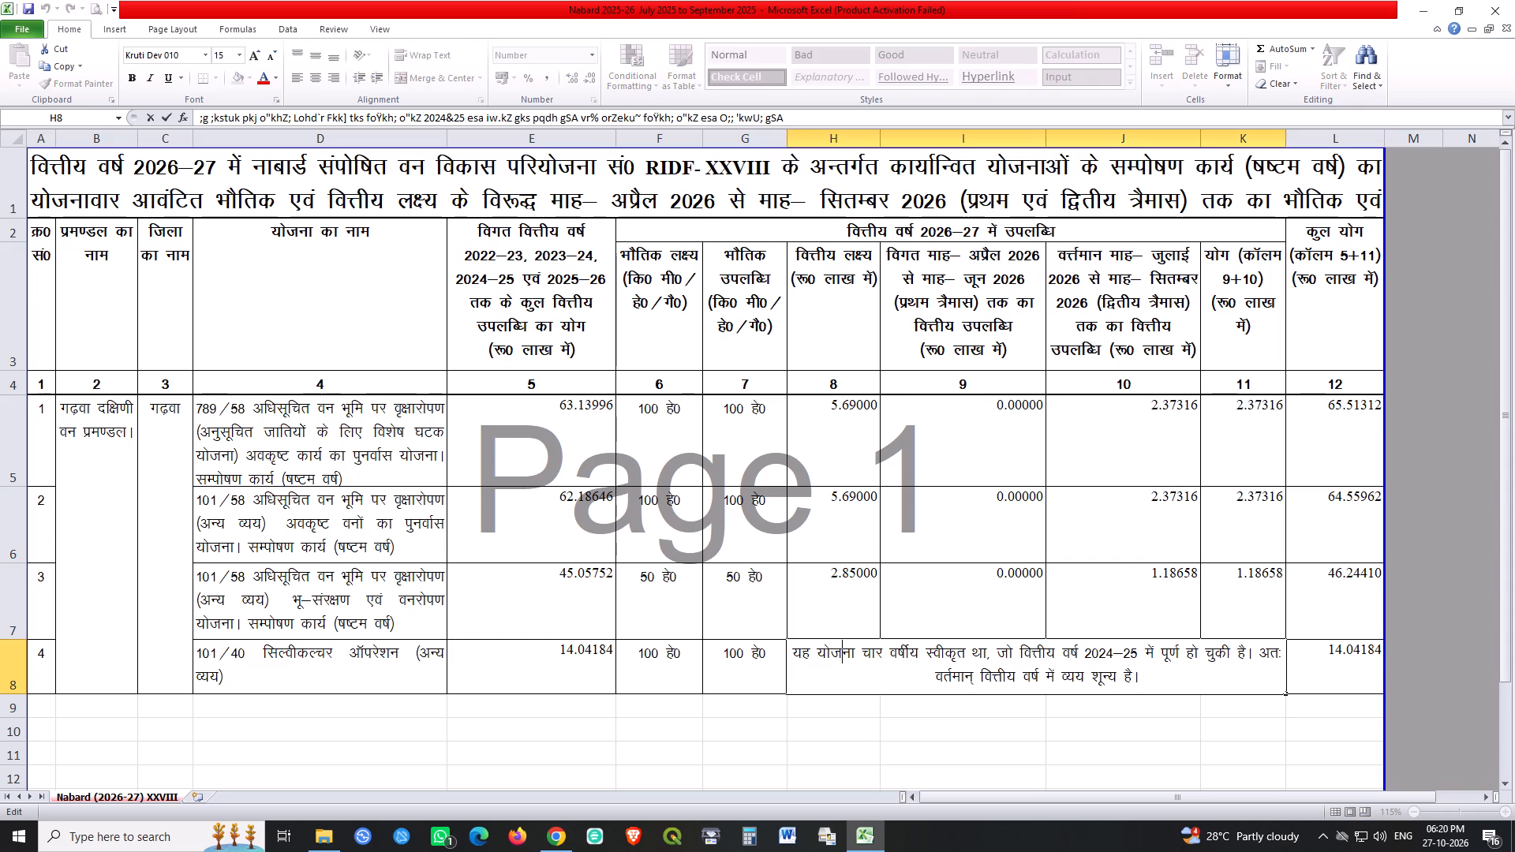
{"action": "key", "text": "Right"}
{"action": "key", "text": "Right"}
{"action": "key", "text": "Right"}
{"action": "key", "text": "Right"}
{"action": "key", "text": "Right"}
{"action": "key", "text": "Right"}
{"action": "key", "text": "Right"}
{"action": "key", "text": "Right"}
{"action": "key", "text": "Right"}
{"action": "key", "text": "Right"}
{"action": "key", "text": "Right"}
{"action": "key", "text": "Right"}
{"action": "key", "text": "Right"}
{"action": "key", "text": "Right"}
{"action": "key", "text": "Right"}
{"action": "key", "text": "Right"}
{"action": "key", "text": "Right"}
{"action": "key", "text": "Right"}
{"action": "key", "text": "Right"}
{"action": "key", "text": "Right"}
{"action": "key", "text": "Right"}
{"action": "key", "text": "Right"}
{"action": "key", "text": "Right"}
{"action": "key", "text": "Right"}
{"action": "key", "text": "Right"}
{"action": "key", "text": "Right"}
{"action": "key", "text": "Right"}
{"action": "key", "text": "Right"}
{"action": "key", "text": "Right"}
{"action": "key", "text": "Right"}
{"action": "key", "text": "Right"}
{"action": "key", "text": "Right"}
{"action": "key", "text": "Right"}
{"action": "key", "text": "Right"}
{"action": "key", "text": "Right"}
{"action": "key", "text": "Right"}
{"action": "key", "text": "Right"}
{"action": "key", "text": "Right"}
{"action": "key", "text": "Right"}
{"action": "key", "text": "Right"}
{"action": "key", "text": "Right"}
{"action": "key", "text": "Right"}
{"action": "key", "text": "Right"}
{"action": "key", "text": "Right"}
{"action": "key", "text": "Right"}
{"action": "key", "text": "Right"}
{"action": "key", "text": "Right"}
{"action": "key", "text": "Right"}
{"action": "key", "text": "Right"}
{"action": "key", "text": "Right"}
{"action": "key", "text": "Right"}
{"action": "key", "text": "Right"}
{"action": "key", "text": "Right"}
{"action": "key", "text": "Right"}
{"action": "key", "text": "Right"}
{"action": "key", "text": "Right"}
{"action": "key", "text": "Right"}
{"action": "key", "text": "Right"}
{"action": "key", "text": "Right"}
{"action": "key", "text": "Right"}
{"action": "key", "text": "Right"}
{"action": "key", "text": "Right"}
{"action": "key", "text": "Right"}
{"action": "key", "text": "Right"}
{"action": "key", "text": "Right"}
{"action": "key", "text": "Right"}
{"action": "key", "text": "Right"}
{"action": "key", "text": "Return"}
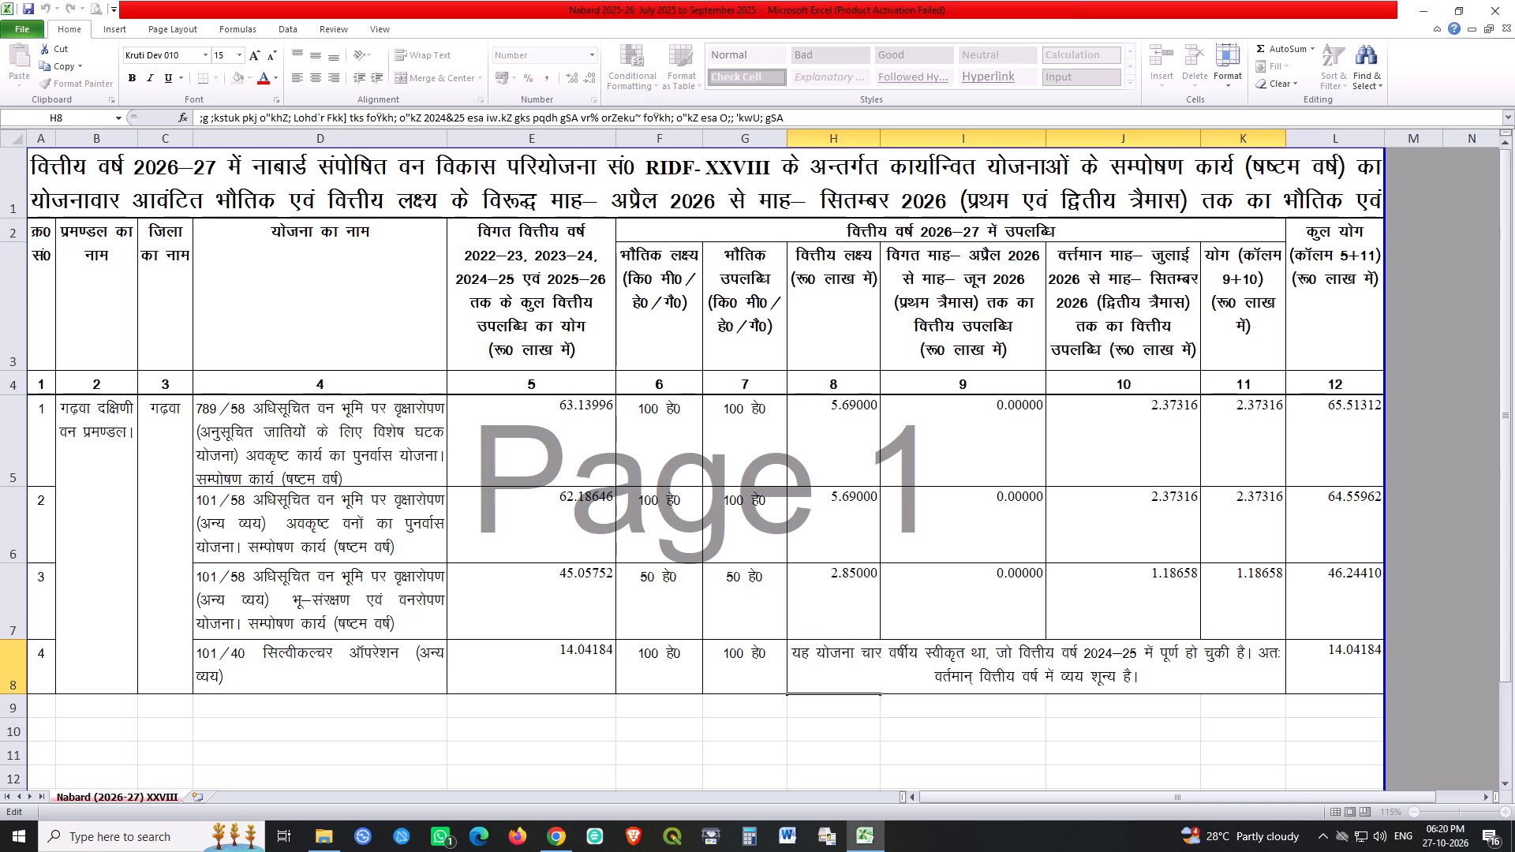
Clear the grand total formula in L8 and extend the merged, centred note to span H8 to L8.
{"action": "left_click", "coordinate": [1340, 671]}
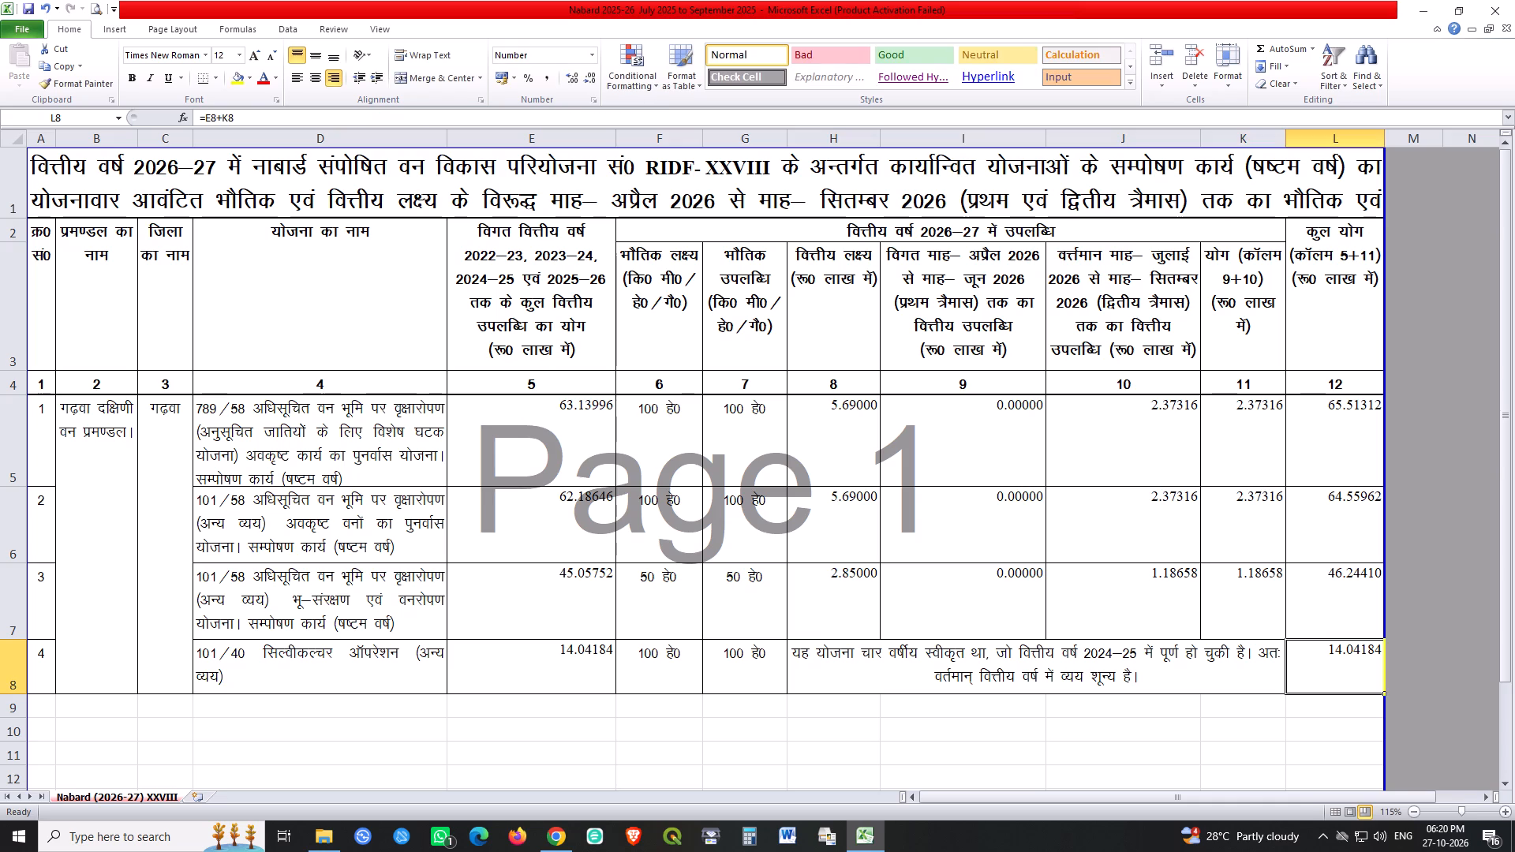
{"action": "double_click", "coordinate": [1356, 670]}
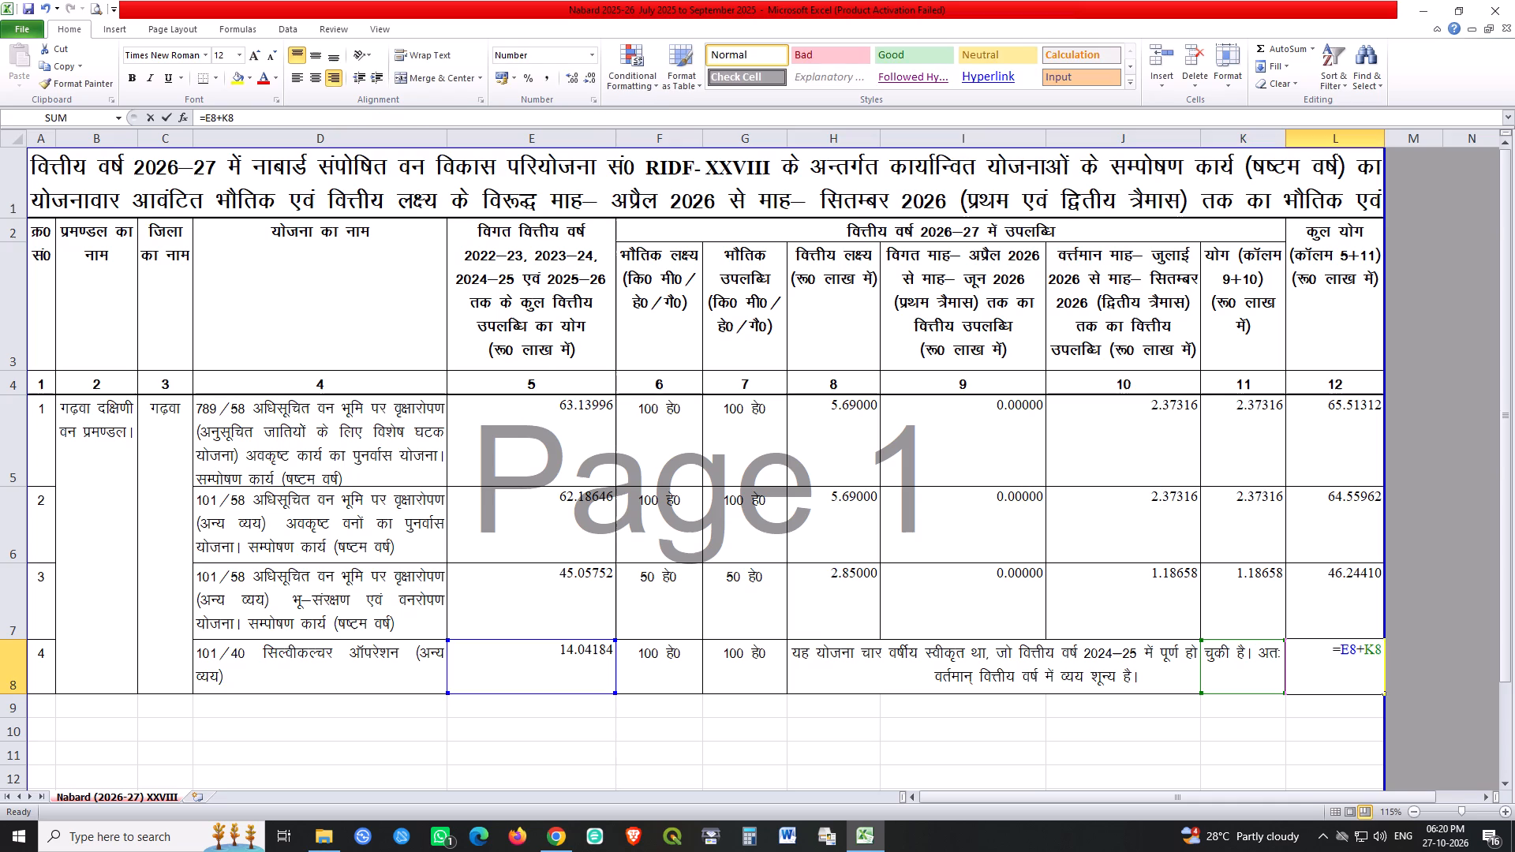
{"action": "key", "text": "Return"}
{"action": "left_click", "coordinate": [1356, 670]}
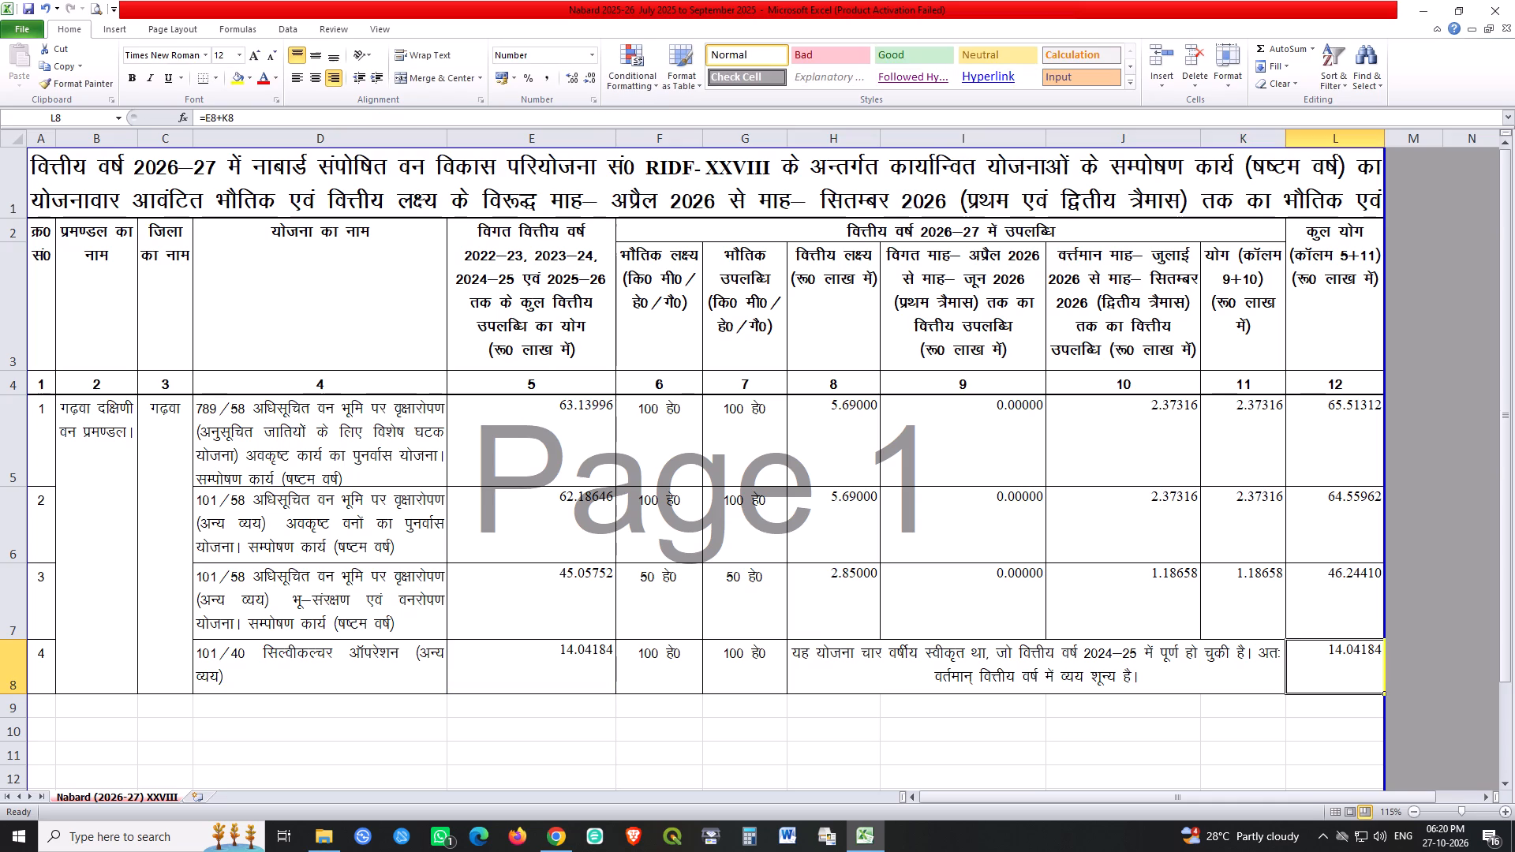
{"action": "key", "text": "Delete"}
{"action": "left_click_drag", "start_coordinate": [949, 671], "coordinate": [1070, 671]}
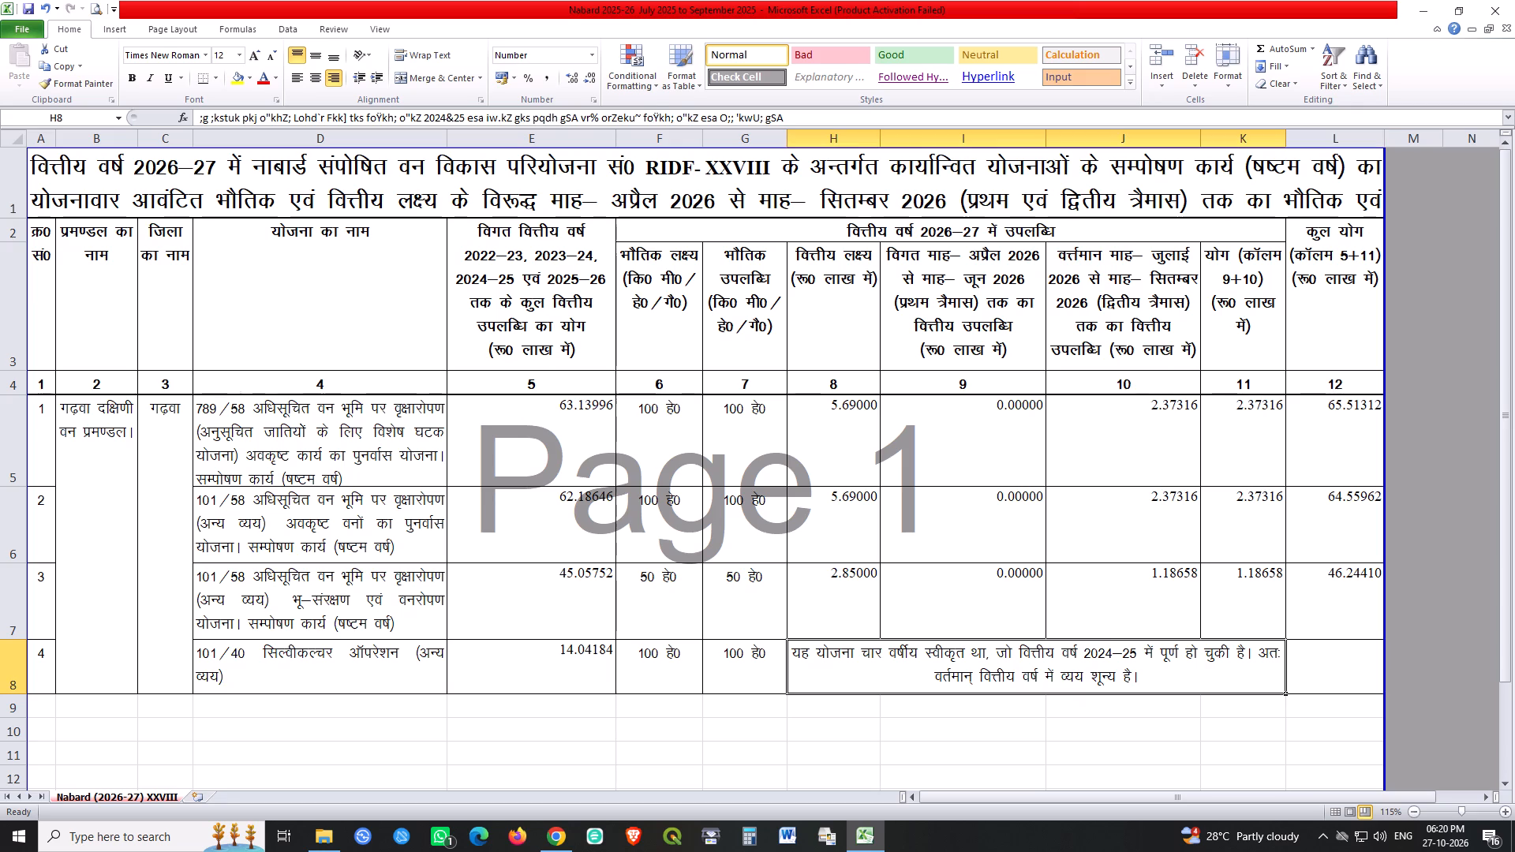
{"action": "left_click_drag", "start_coordinate": [1070, 671], "coordinate": [1296, 665]}
{"action": "double_click", "coordinate": [431, 80]}
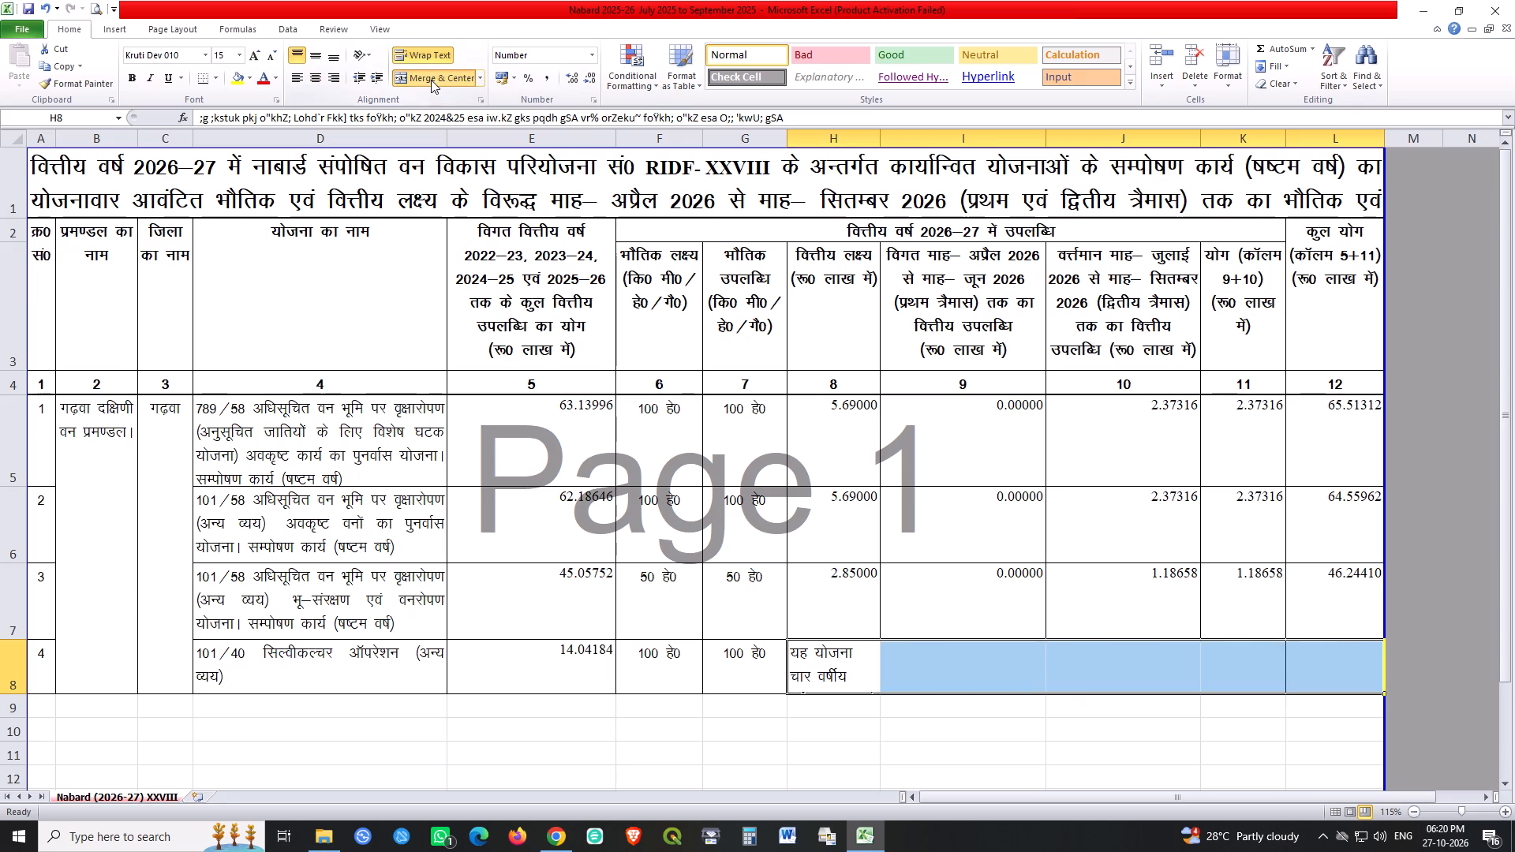
{"action": "left_click", "coordinate": [970, 748]}
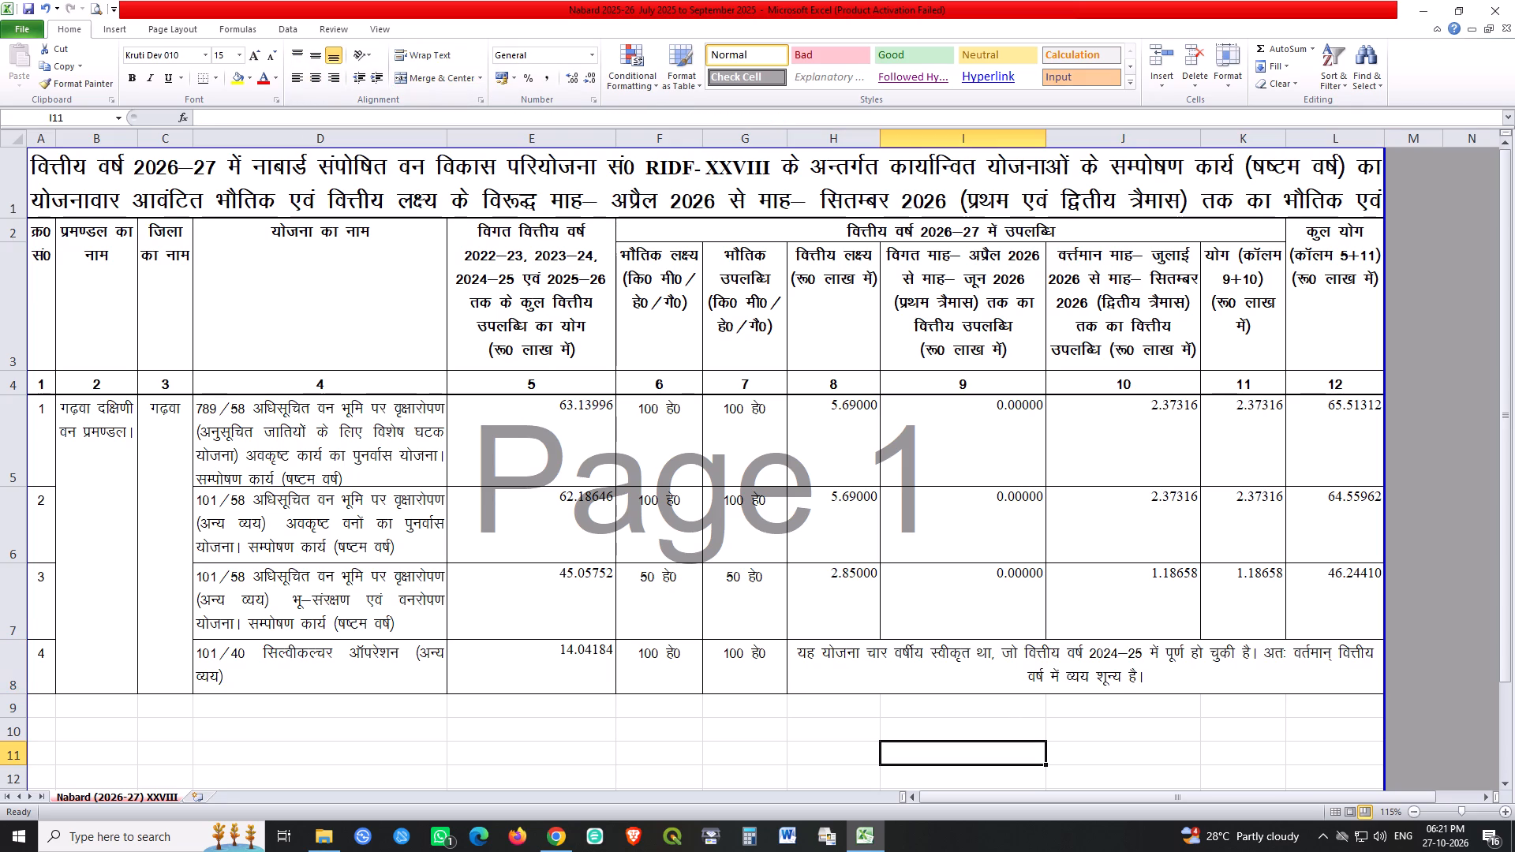
Save the workbook and check the report's page layout in the print preview.
{"action": "key", "text": "ctrl+s"}
{"action": "key", "text": "ctrl+s"}
{"action": "key", "text": "ctrl+F2"}
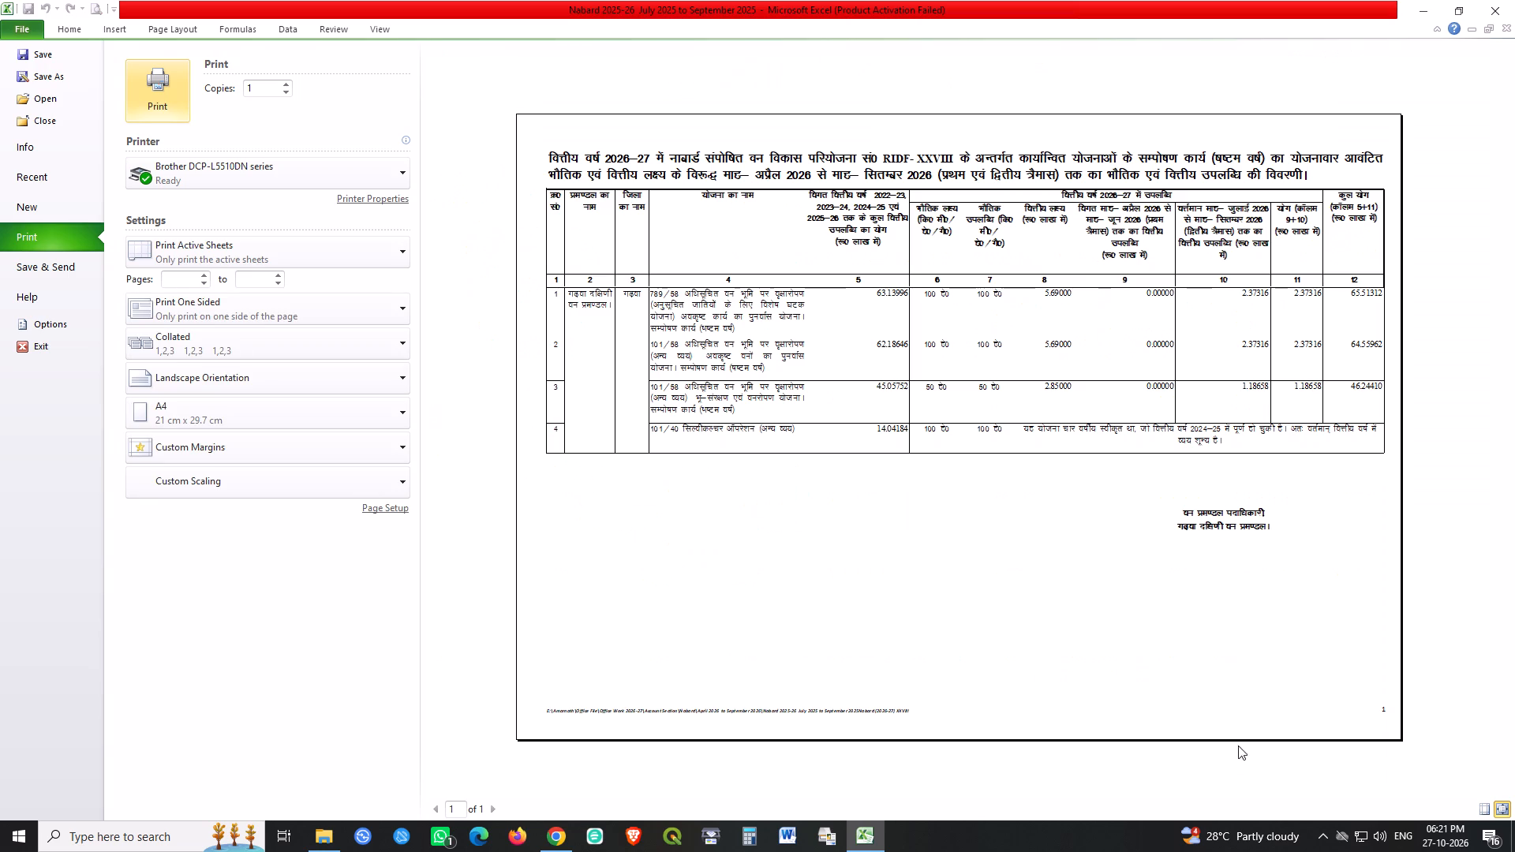
{"action": "scroll", "coordinate": [1115, 521], "scroll_direction": "down", "scroll_amount": 12}
{"action": "scroll", "coordinate": [978, 453], "scroll_direction": "down", "scroll_amount": 11}
{"action": "key", "text": "Escape"}
{"action": "key", "text": "ctrl+s"}
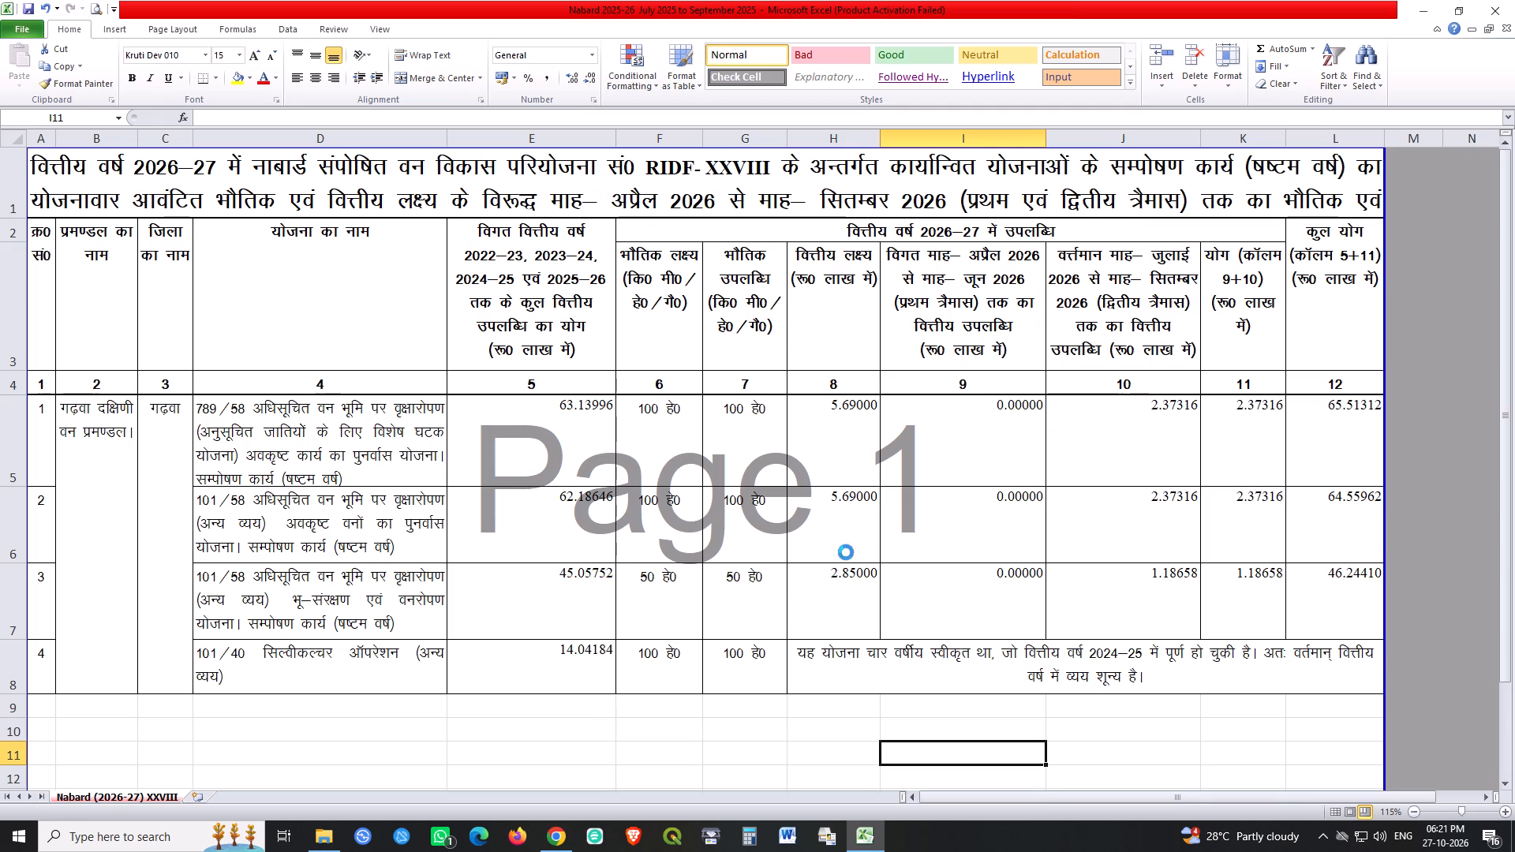
{"action": "key", "text": "ctrl+s"}
{"action": "key", "text": "ctrl+s"}
{"action": "key", "text": "ctrl+s"}
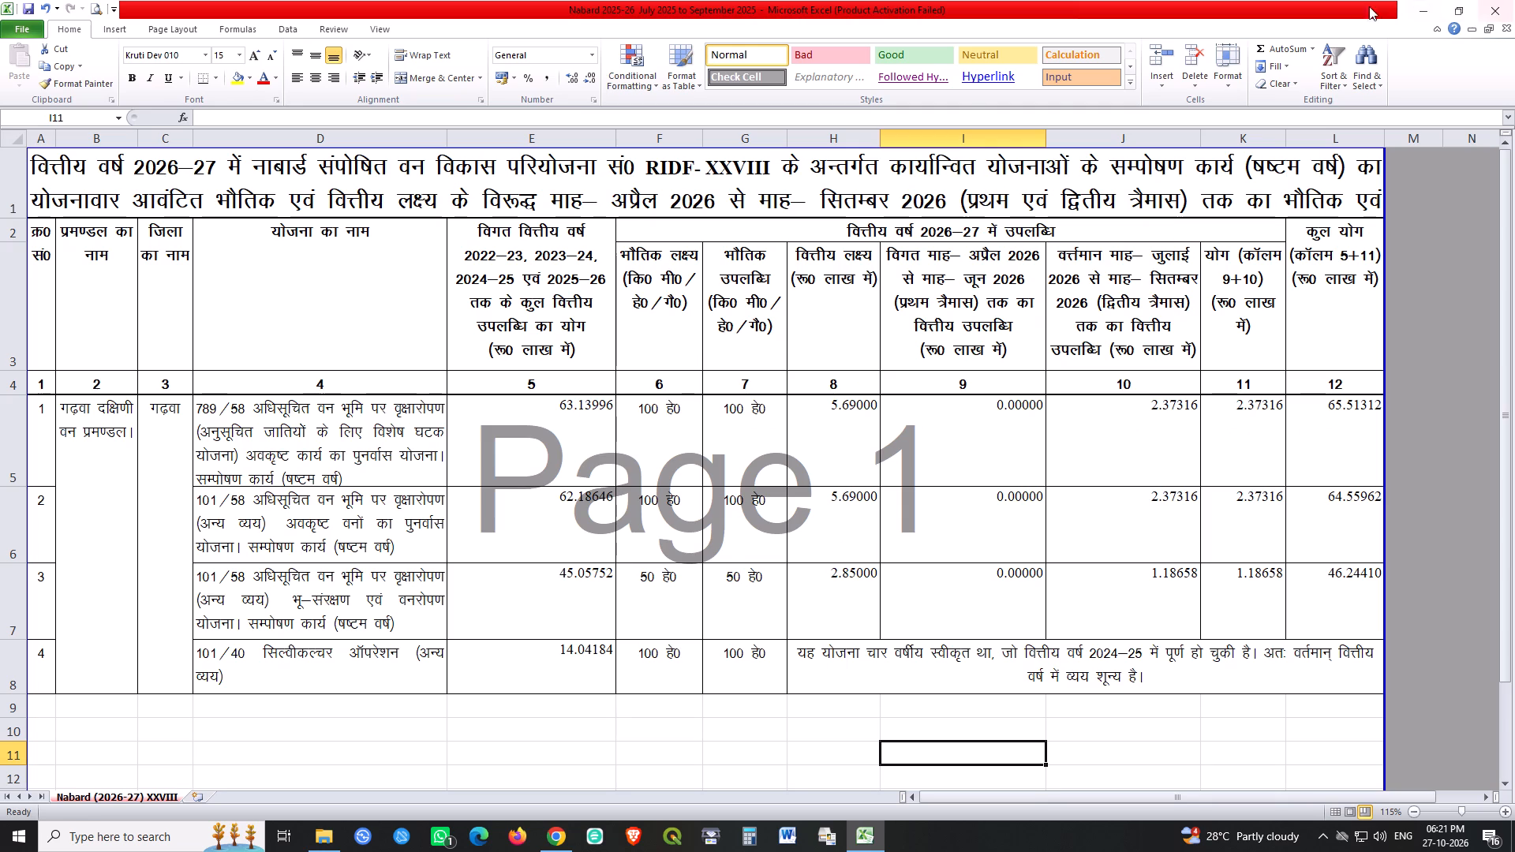
Switch to the April 2026 to September 2026 folder in File Explorer and widen the Name column to fit the full file names.
{"action": "left_click", "coordinate": [1423, 6]}
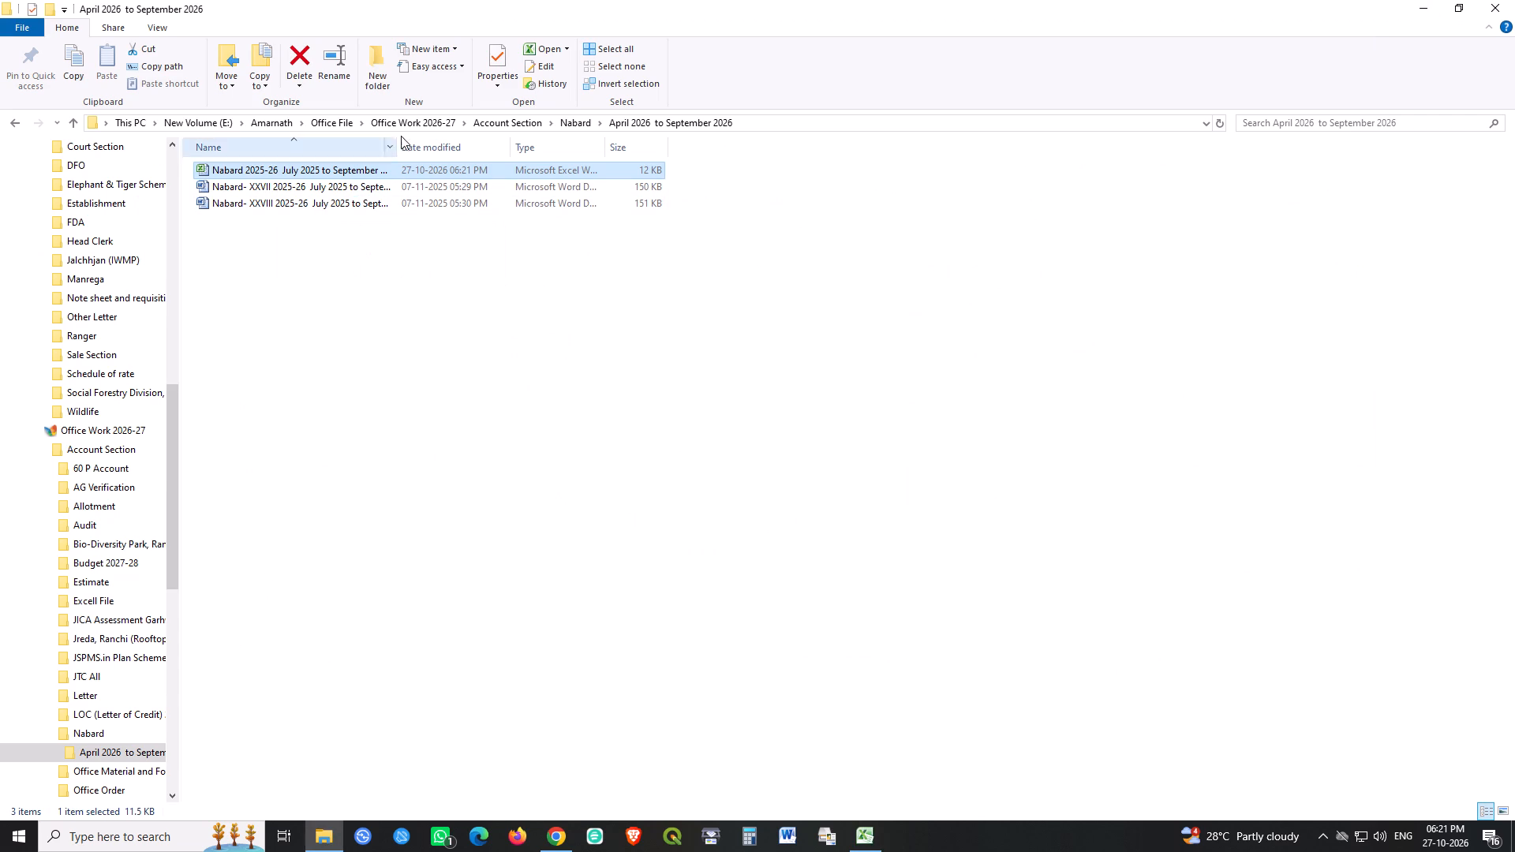
{"action": "left_click_drag", "start_coordinate": [398, 138], "coordinate": [518, 158]}
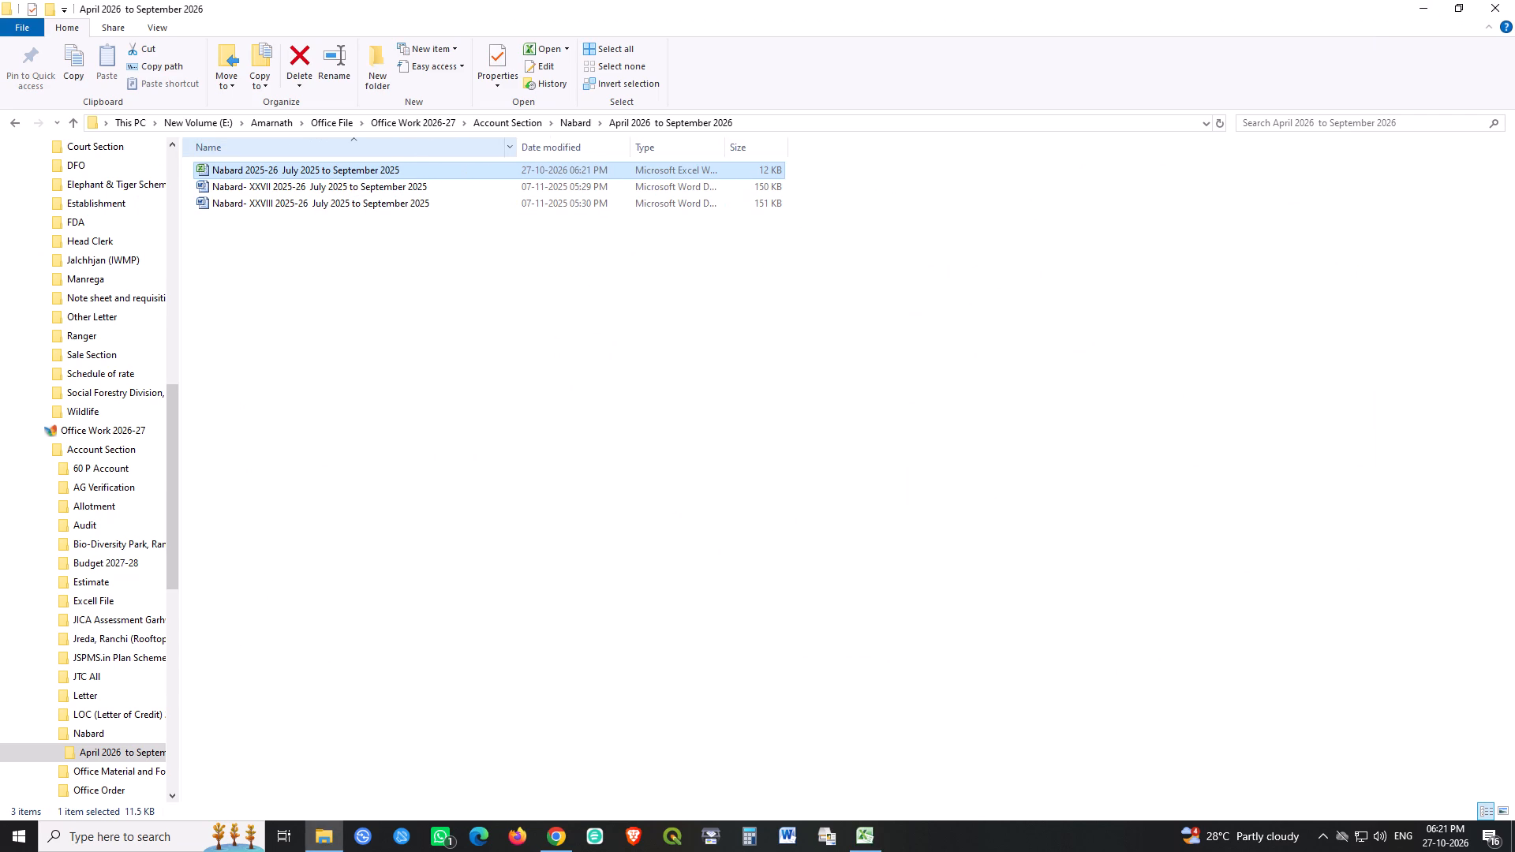
{"action": "left_click_drag", "start_coordinate": [518, 158], "coordinate": [528, 158]}
Select the Word document Nabard- XXVIII 2025-26 July 2025 to September 2025.
{"action": "left_click", "coordinate": [363, 270]}
{"action": "left_click", "coordinate": [304, 200]}
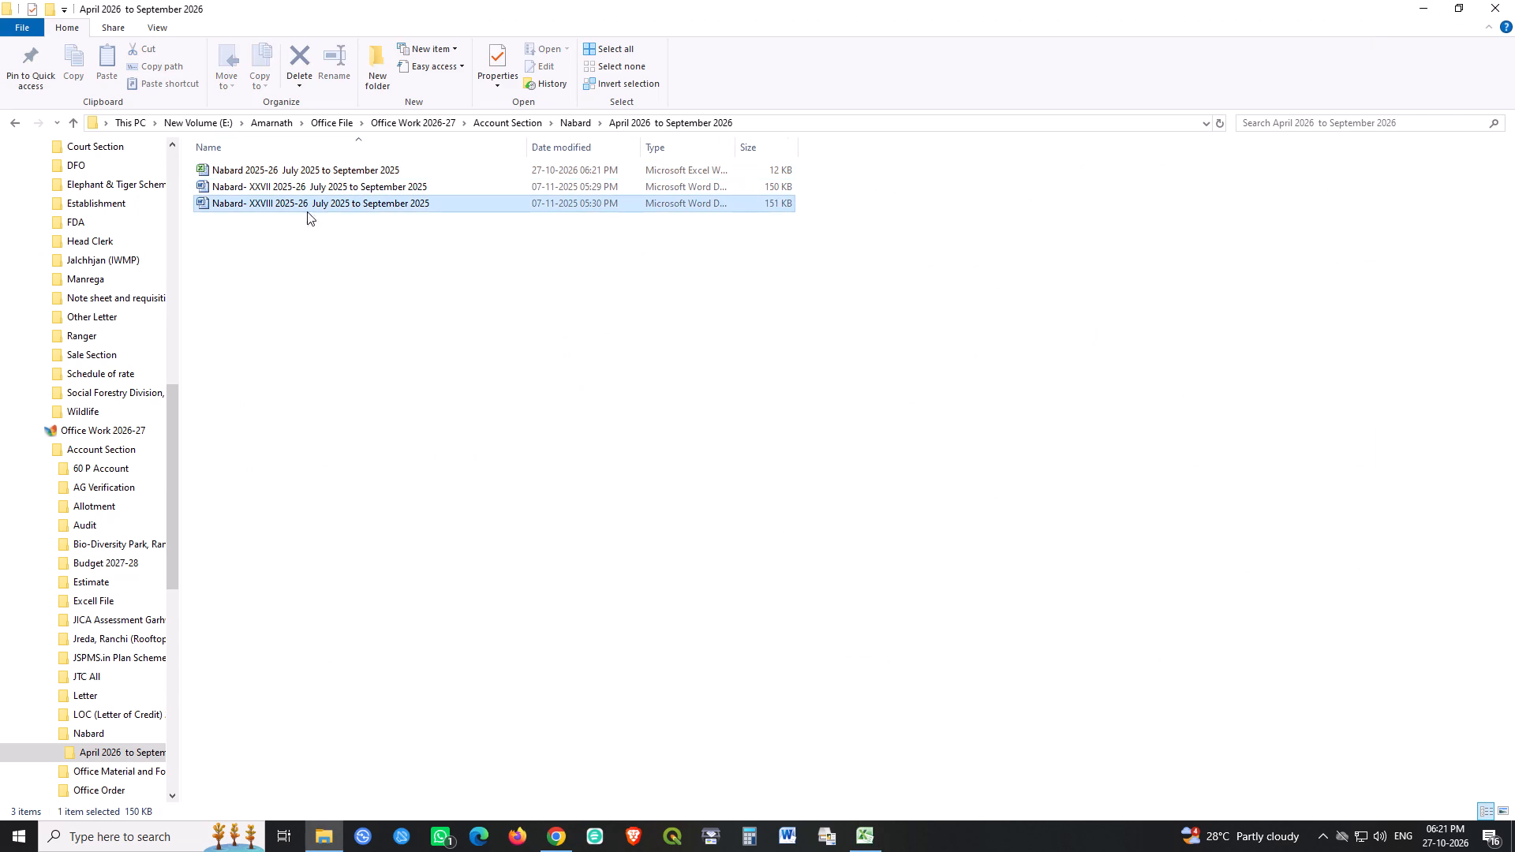